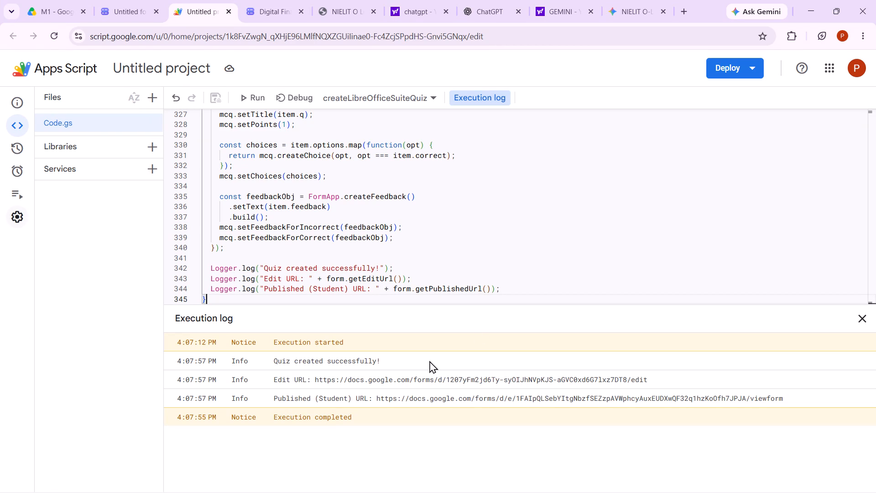
Open the recent NIELIT O Level form from Drive and copy "LibreOffice Writer, Calc & Impress Mock Test" from its title.
{"action": "left_click", "coordinate": [68, 0]}
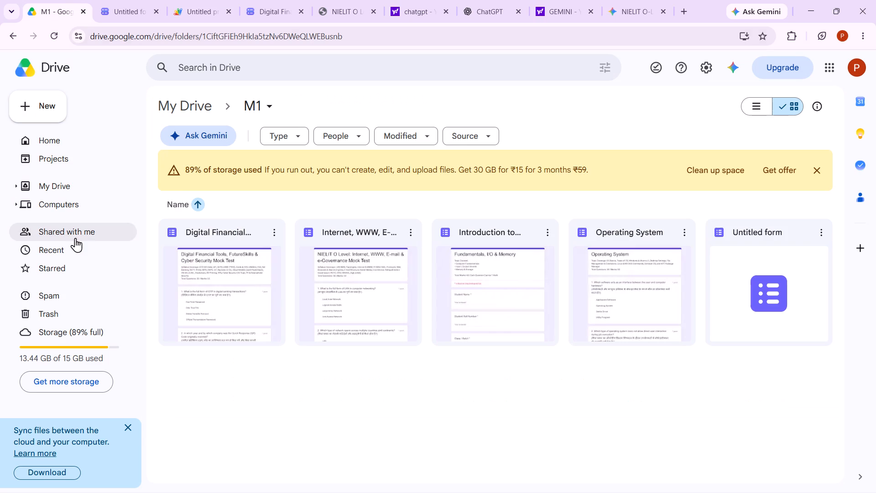
{"action": "left_click", "coordinate": [77, 252]}
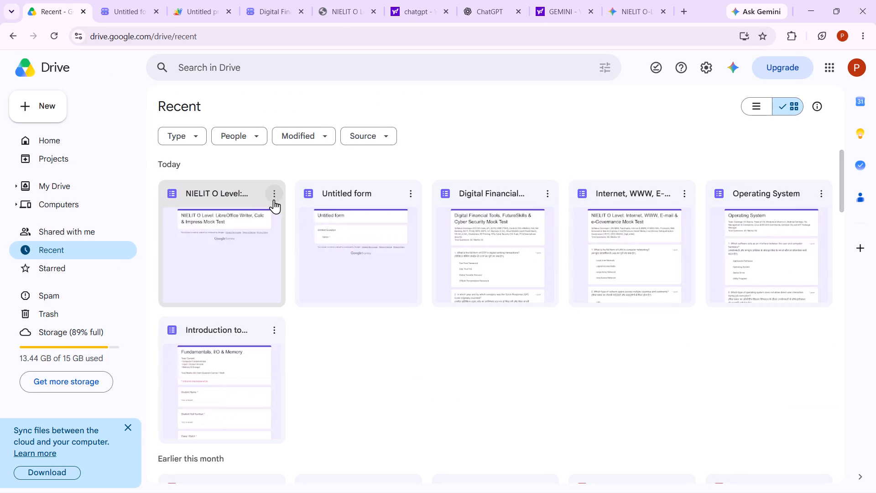
{"action": "double_click", "coordinate": [243, 220]}
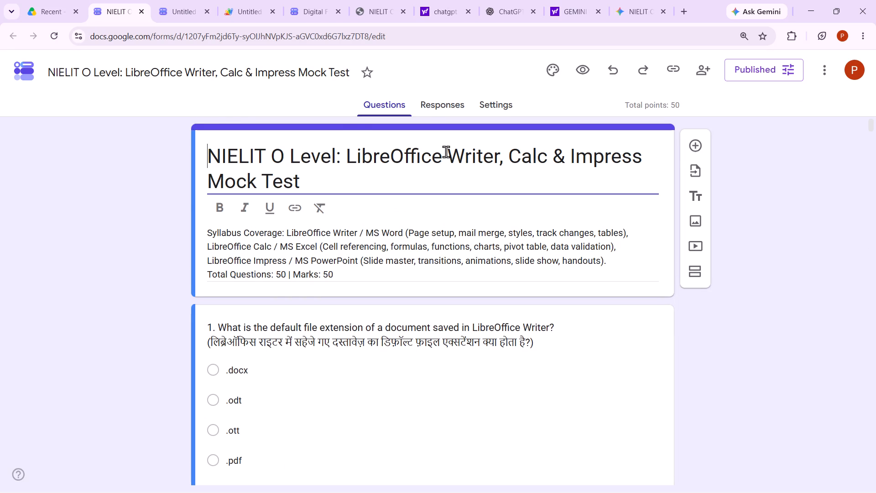
{"action": "left_click_drag", "start_coordinate": [346, 153], "coordinate": [354, 173]}
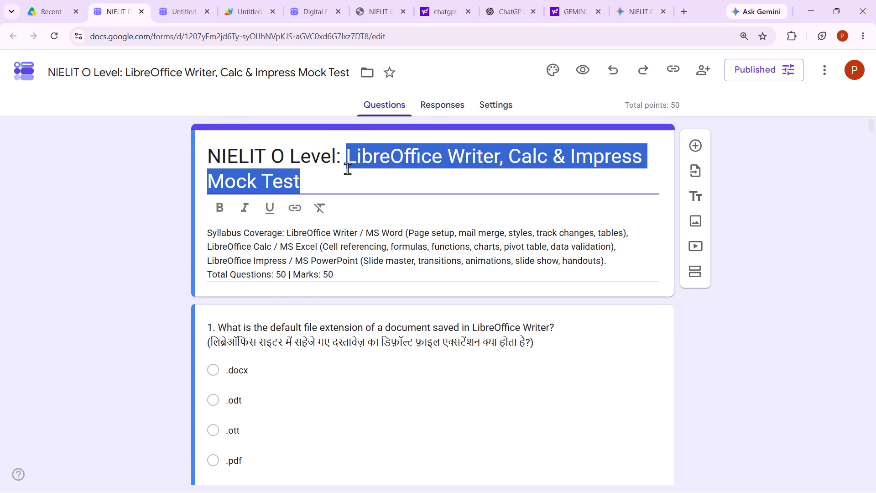
{"action": "key", "text": "ctrl+c"}
{"action": "key", "text": "ctrl+c"}
In Drive, move the NIELIT O Level LibreOffice mock test form to the M1 folder.
{"action": "left_click", "coordinate": [62, 1]}
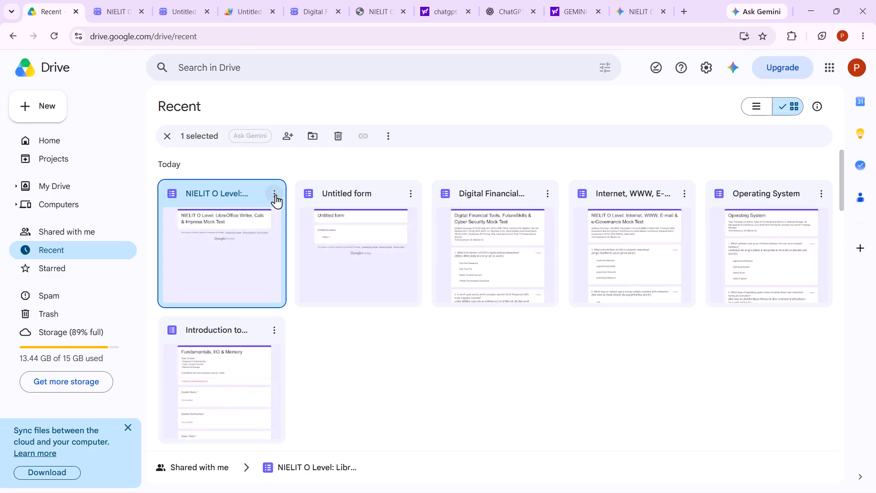
{"action": "left_click", "coordinate": [276, 194]}
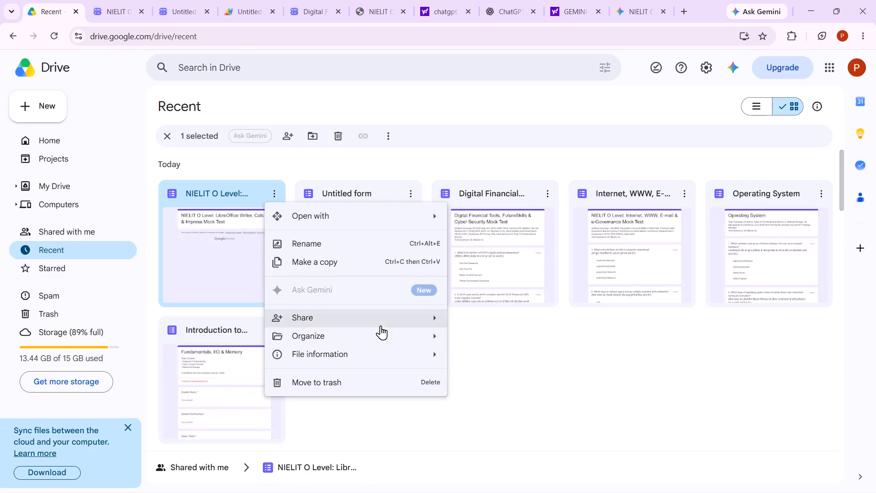
{"action": "left_click", "coordinate": [466, 340]}
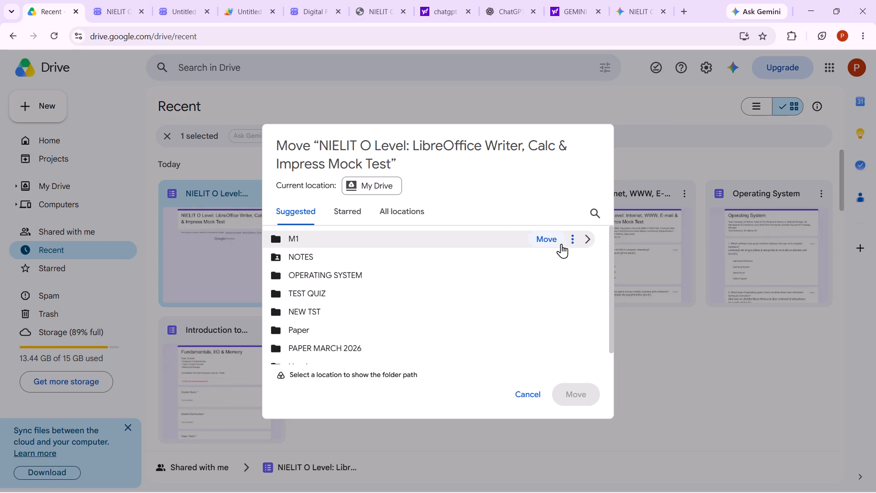
{"action": "left_click", "coordinate": [549, 241]}
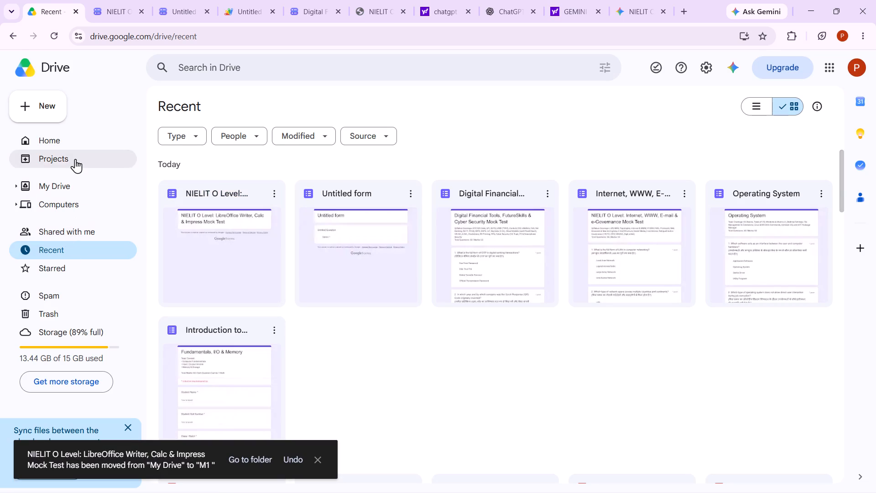
Reopen the form and set grades to release immediately after each submission, with missed questions, correct answers and point values visible to respondents.
{"action": "double_click", "coordinate": [250, 210]}
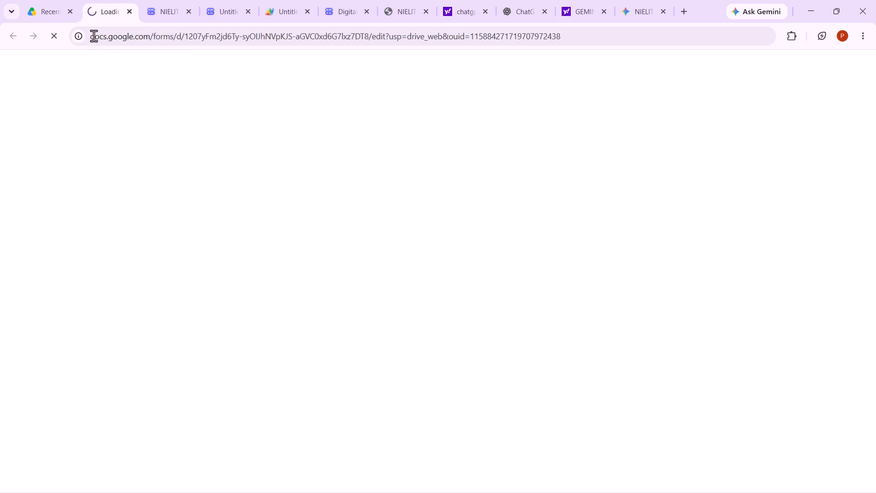
{"action": "left_click", "coordinate": [491, 103]}
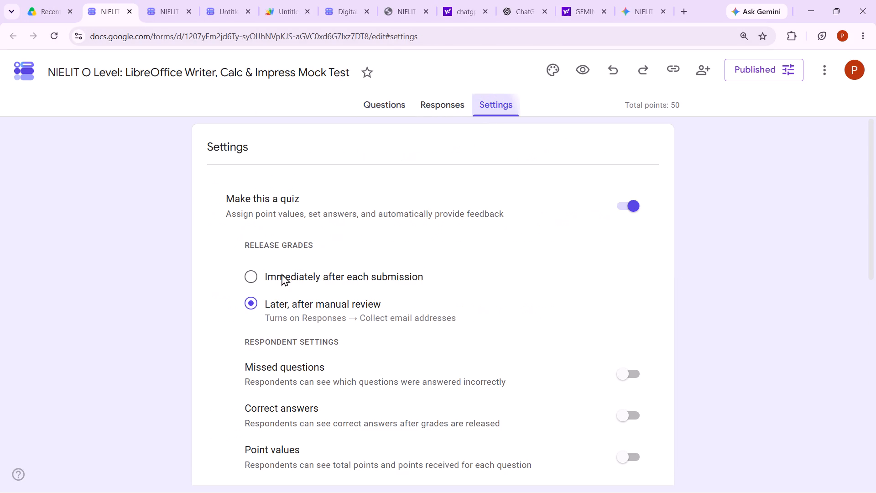
{"action": "left_click", "coordinate": [248, 273]}
{"action": "scroll", "coordinate": [466, 315], "scroll_direction": "down", "scroll_amount": 2}
{"action": "left_click", "coordinate": [636, 257]}
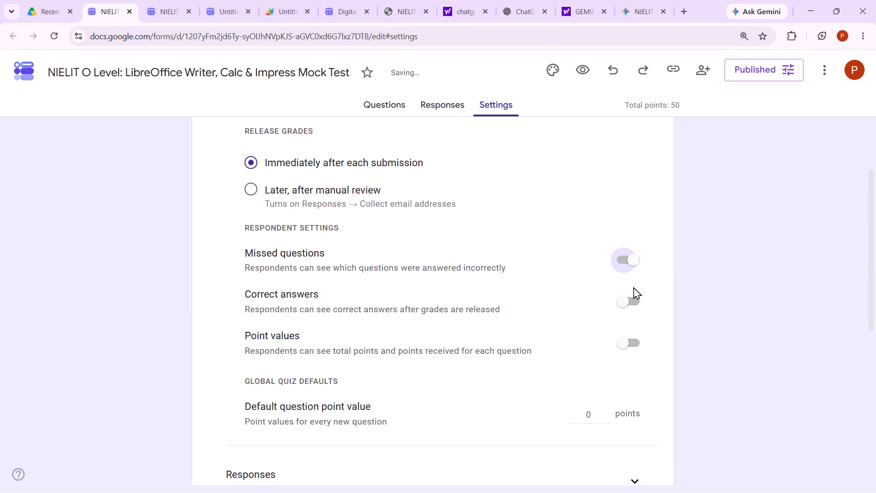
{"action": "left_click", "coordinate": [633, 287]}
{"action": "left_click", "coordinate": [632, 300]}
{"action": "left_click", "coordinate": [631, 346]}
{"action": "scroll", "coordinate": [602, 328], "scroll_direction": "down", "scroll_amount": 4}
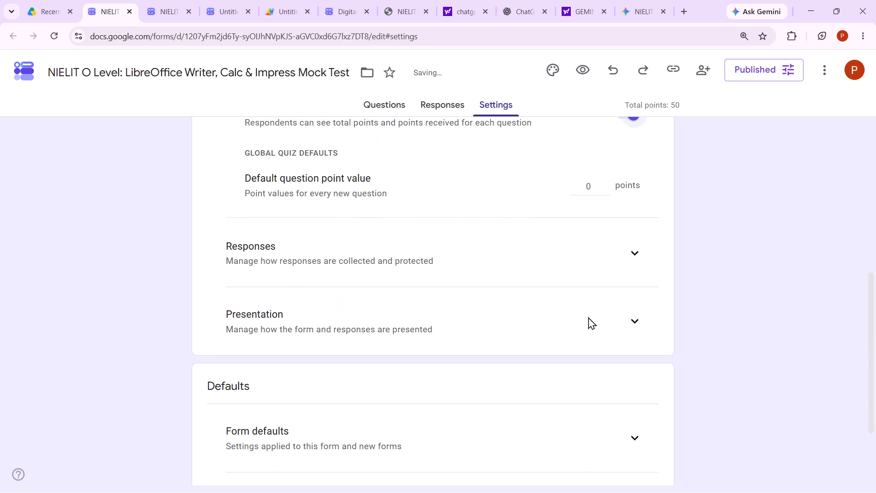
Save the form's publishing options and close the form.
{"action": "left_click", "coordinate": [776, 73]}
{"action": "left_click", "coordinate": [588, 292]}
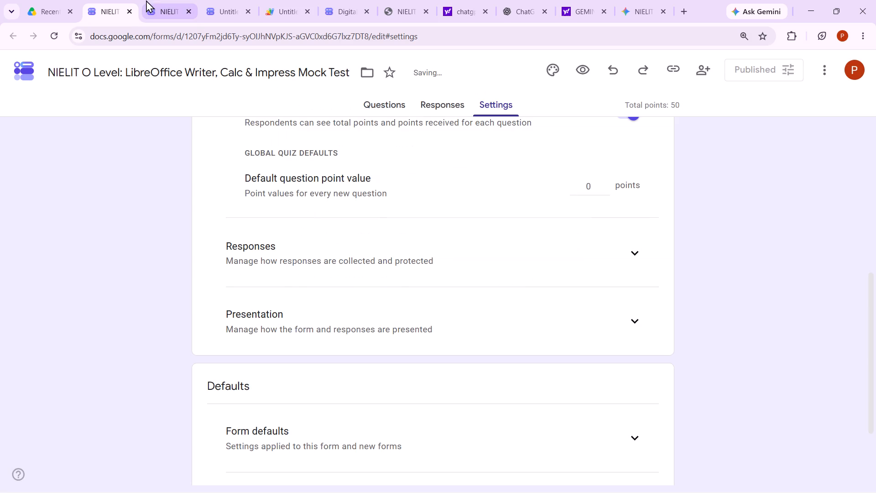
{"action": "left_click", "coordinate": [128, 12]}
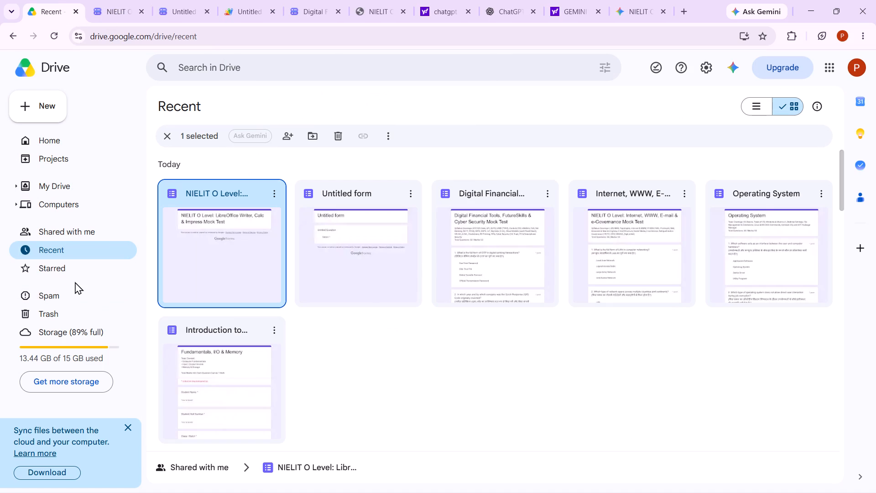
In the M1 folder, rename the NIELIT O Level form as "LibreOffice Writer, Calc & Impress Mock Test".
{"action": "left_click", "coordinate": [63, 183]}
{"action": "double_click", "coordinate": [495, 274]}
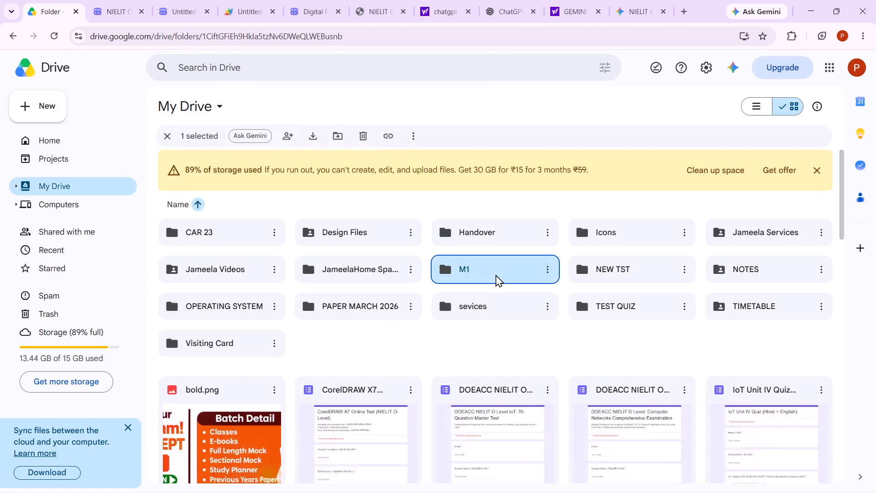
{"action": "left_click", "coordinate": [460, 366]}
{"action": "scroll", "coordinate": [443, 365], "scroll_direction": "down", "scroll_amount": 2}
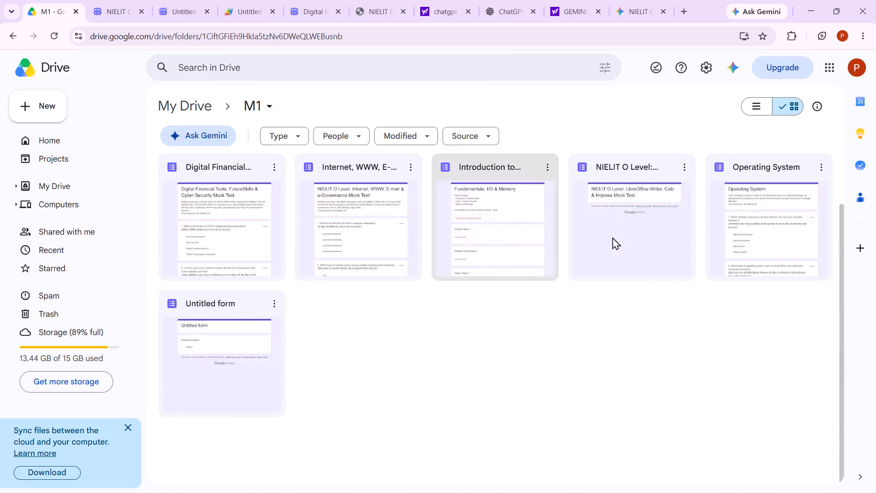
{"action": "left_click", "coordinate": [687, 168]}
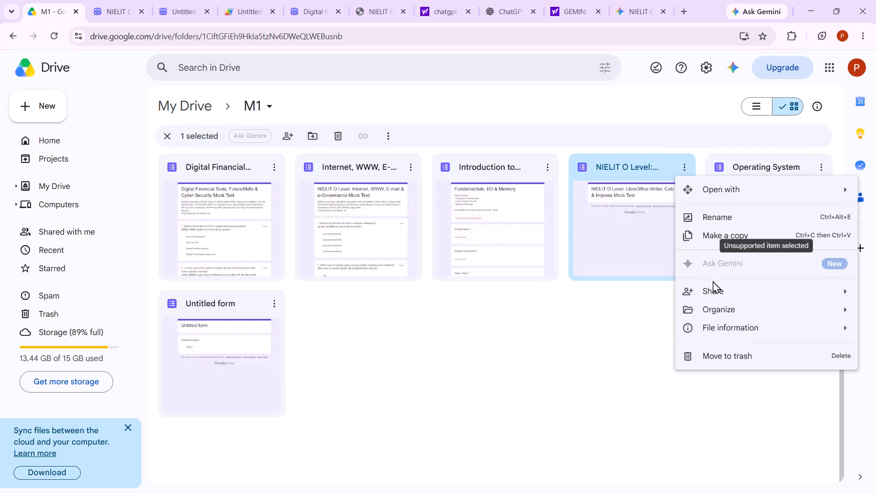
{"action": "left_click", "coordinate": [726, 214]}
{"action": "key", "text": "ctrl+v"}
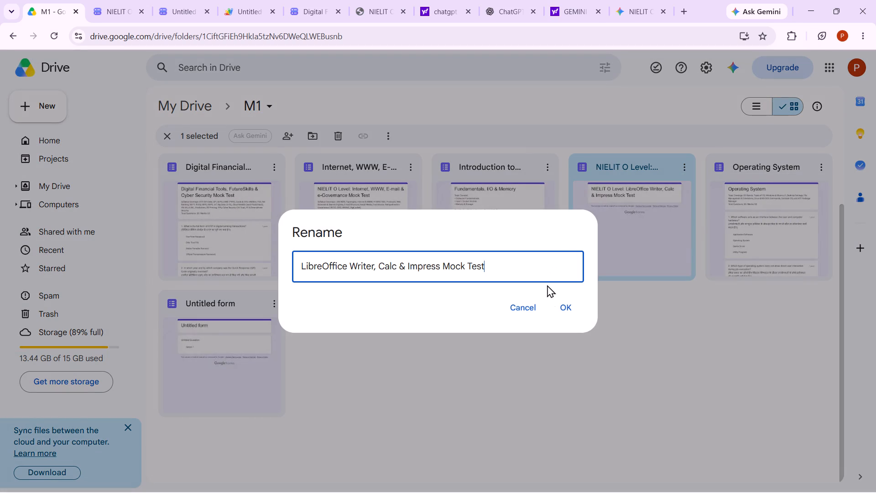
{"action": "left_click", "coordinate": [573, 312]}
Open the renamed LibreOffice mock test form.
{"action": "double_click", "coordinate": [632, 242]}
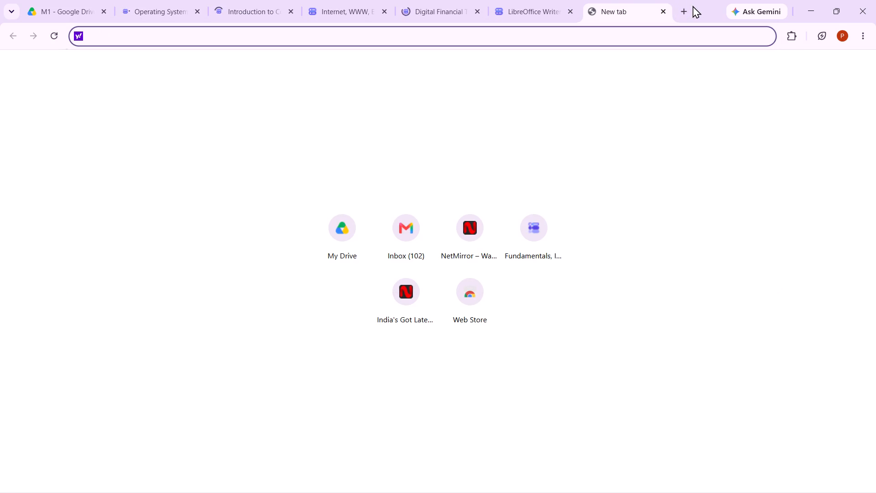
Set the browser's default search engine to Google and close the settings.
{"action": "left_click", "coordinate": [868, 33]}
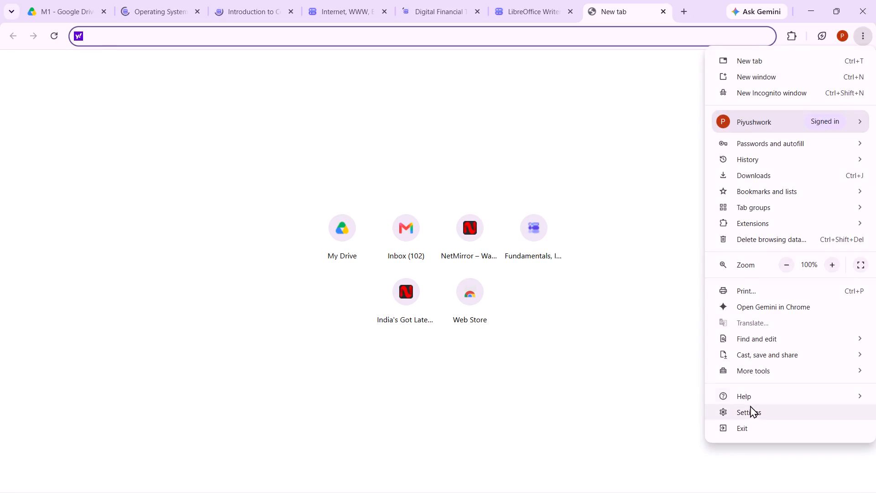
{"action": "left_click", "coordinate": [751, 409]}
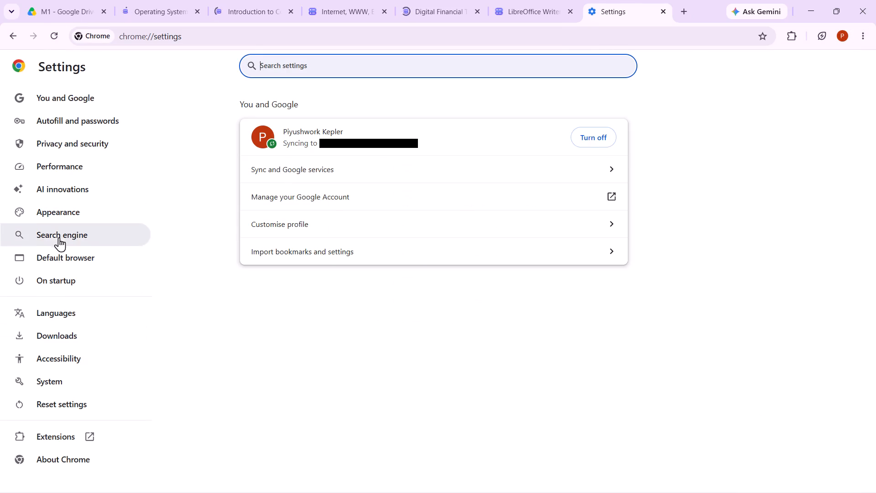
{"action": "left_click", "coordinate": [59, 237]}
{"action": "left_click", "coordinate": [612, 172]}
{"action": "left_click", "coordinate": [387, 205]}
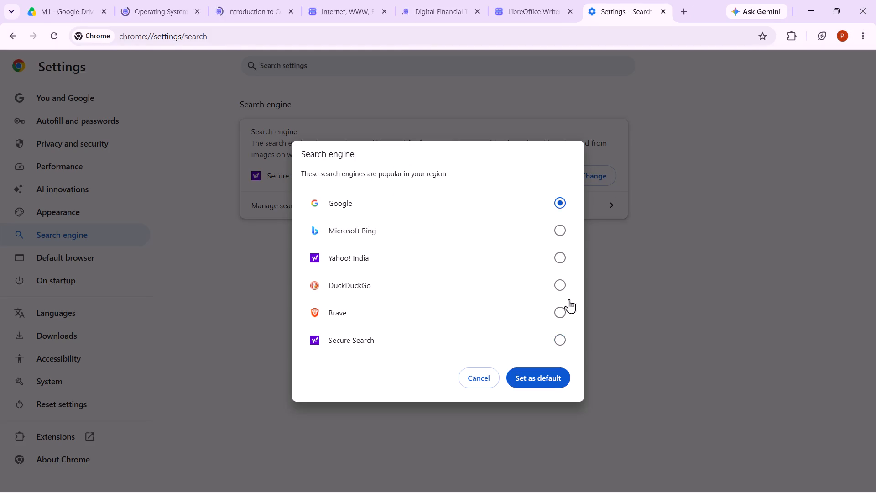
{"action": "left_click", "coordinate": [547, 378]}
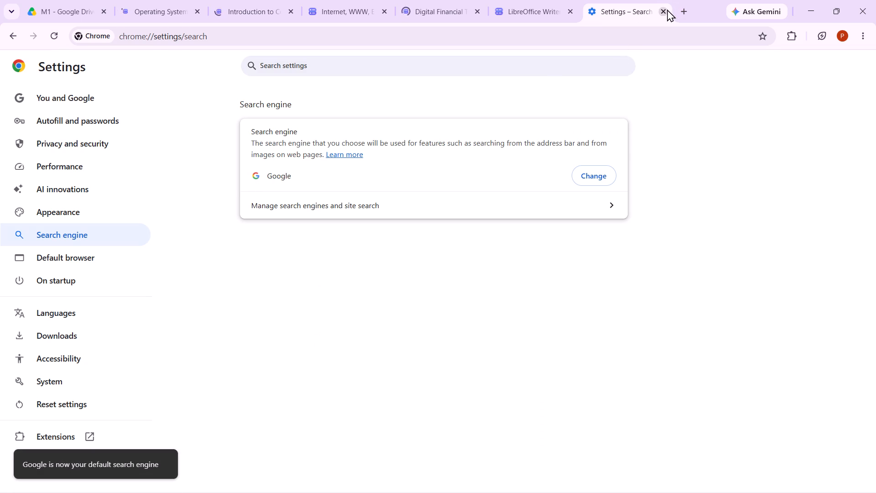
{"action": "left_click", "coordinate": [667, 9]}
Search Google for pinterest in a new tab and open the Pinterest site.
{"action": "left_click", "coordinate": [686, 9]}
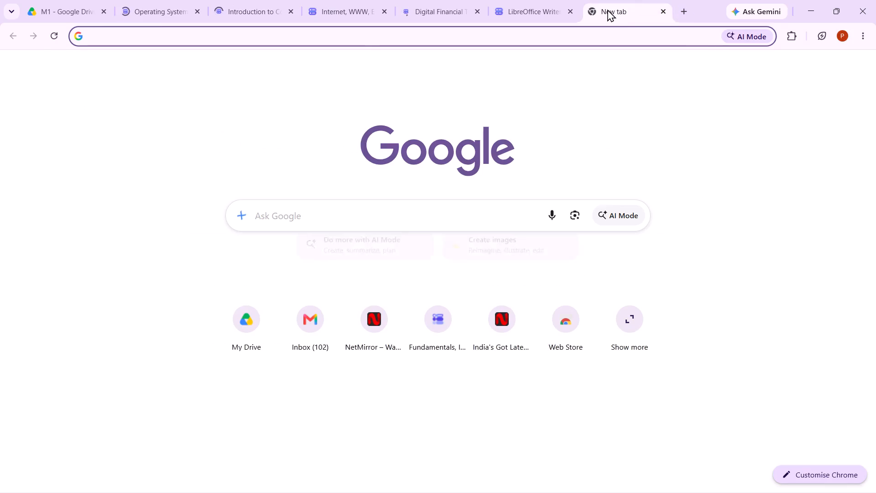
{"action": "key", "text": "o"}
{"action": "key", "text": "BackSpace"}
{"action": "key", "text": "BackSpace"}
{"action": "type", "text": "pin"}
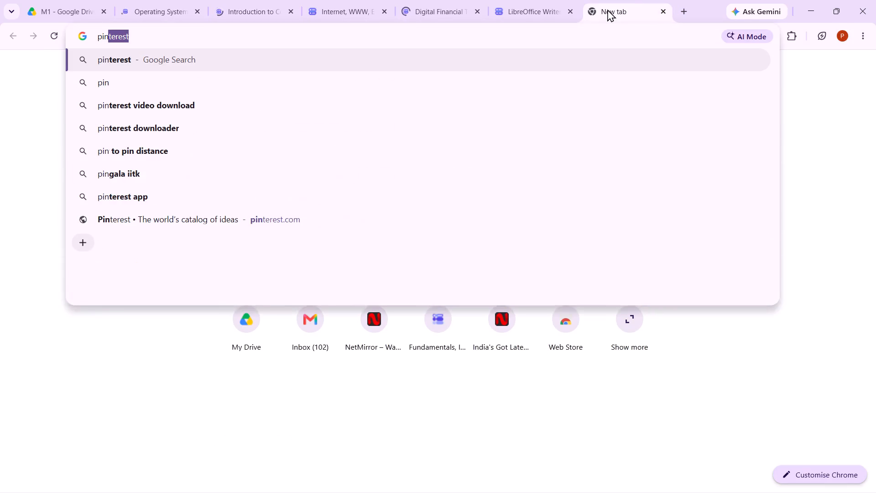
{"action": "key", "text": "Return"}
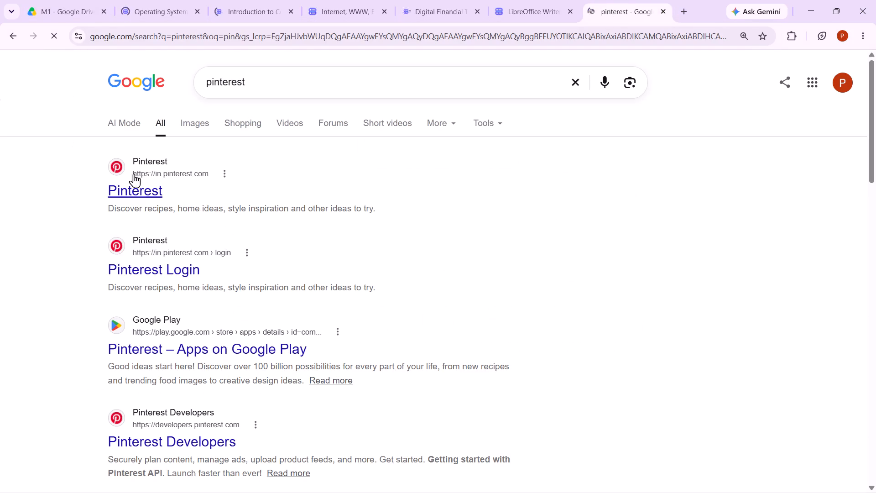
{"action": "left_click", "coordinate": [141, 187]}
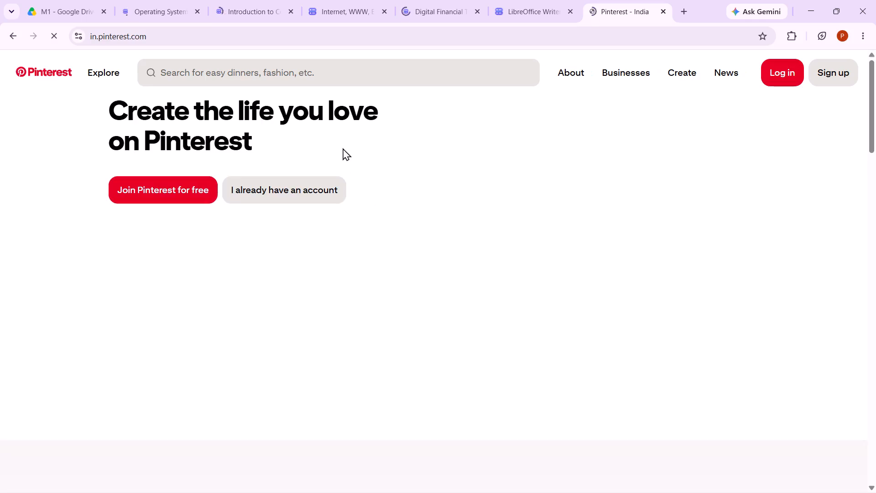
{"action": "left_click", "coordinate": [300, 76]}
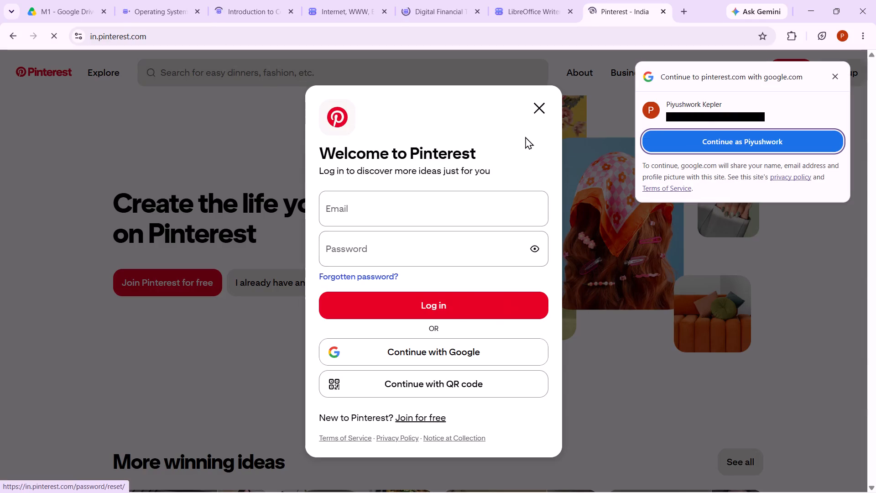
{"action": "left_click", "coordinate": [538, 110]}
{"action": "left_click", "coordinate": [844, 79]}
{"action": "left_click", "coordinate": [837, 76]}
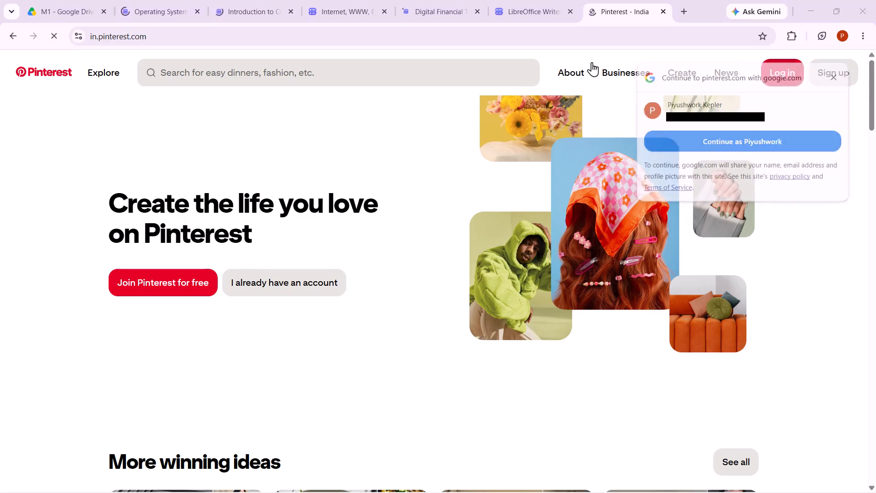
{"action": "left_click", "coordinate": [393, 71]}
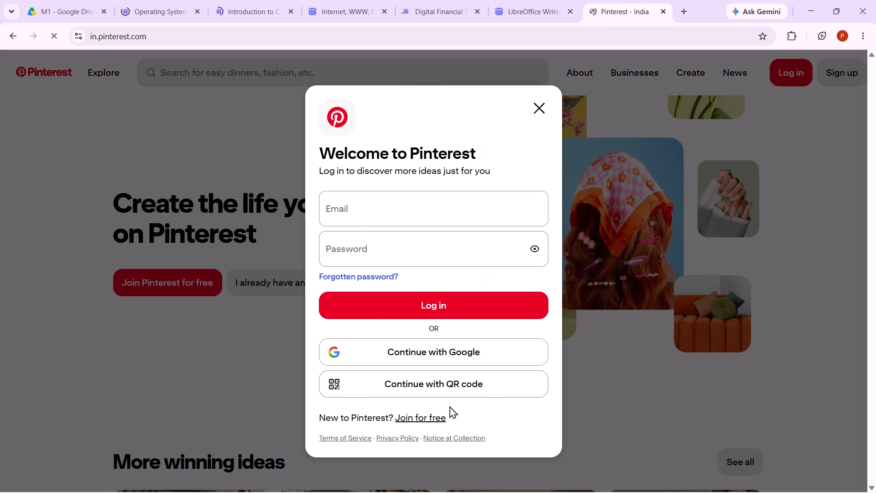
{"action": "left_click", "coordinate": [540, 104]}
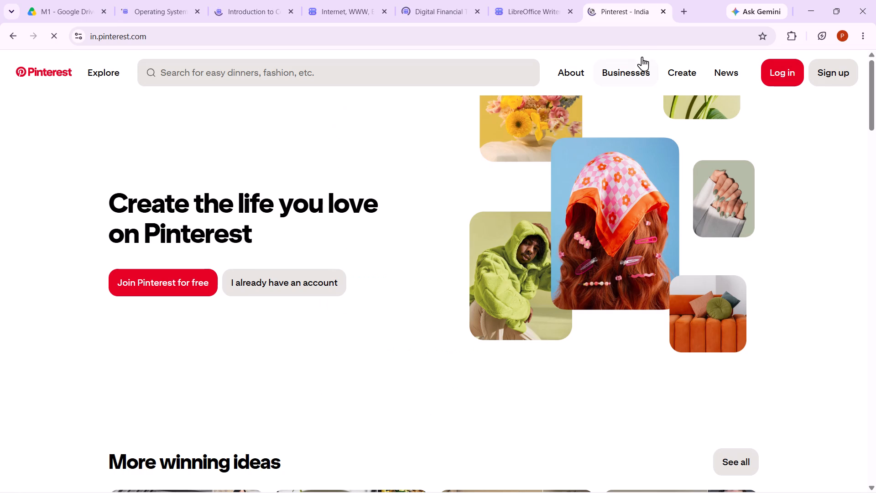
Switch to the other Chrome window with the NIELIT syllabus and open Pinterest in a new tab.
{"action": "key", "text": "alt+Tab"}
{"action": "left_click", "coordinate": [291, 2]}
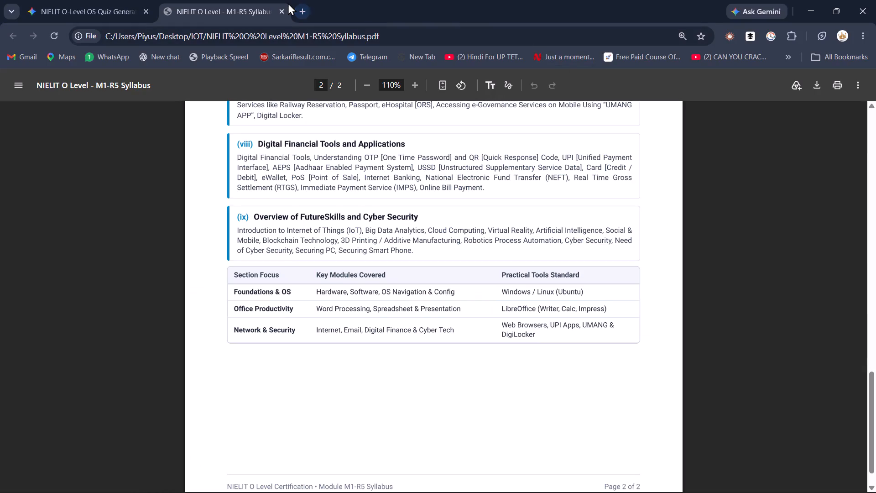
{"action": "left_click", "coordinate": [297, 10]}
{"action": "type", "text": "pin"}
{"action": "key", "text": "Return"}
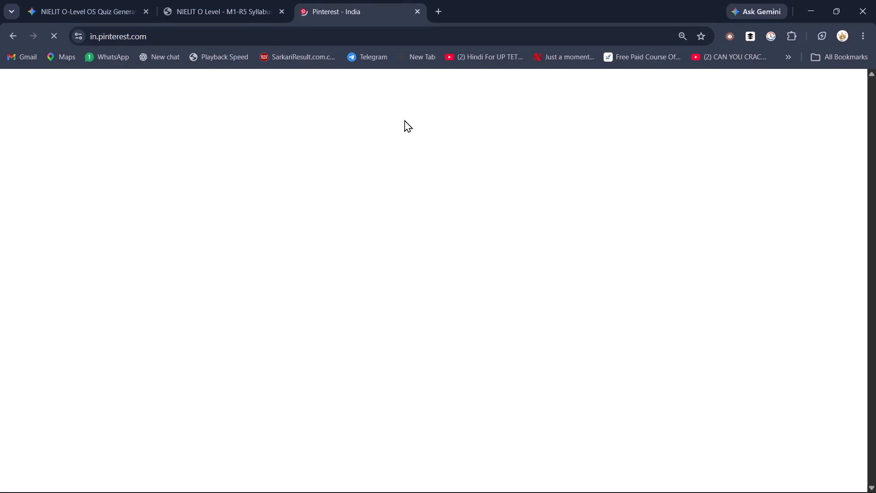
Search Pinterest for "operating system poster" and look through the images for a suitable one.
{"action": "left_click", "coordinate": [307, 85]}
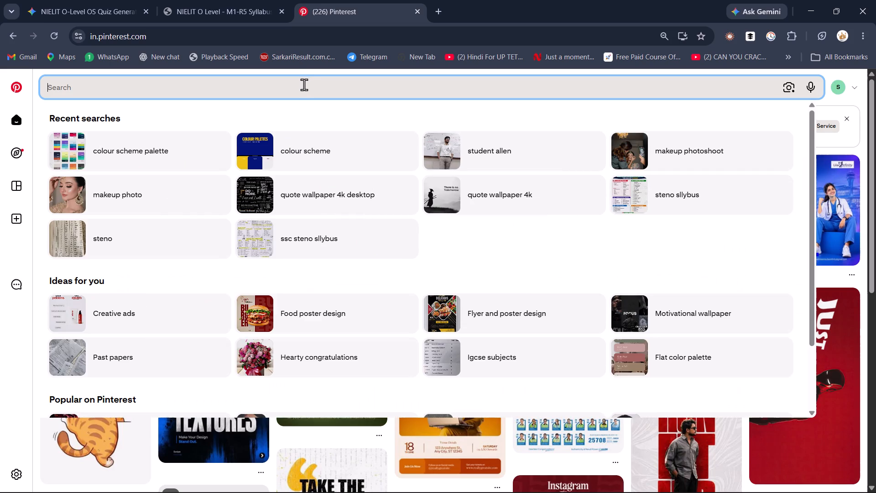
{"action": "type", "text": "operating syste"}
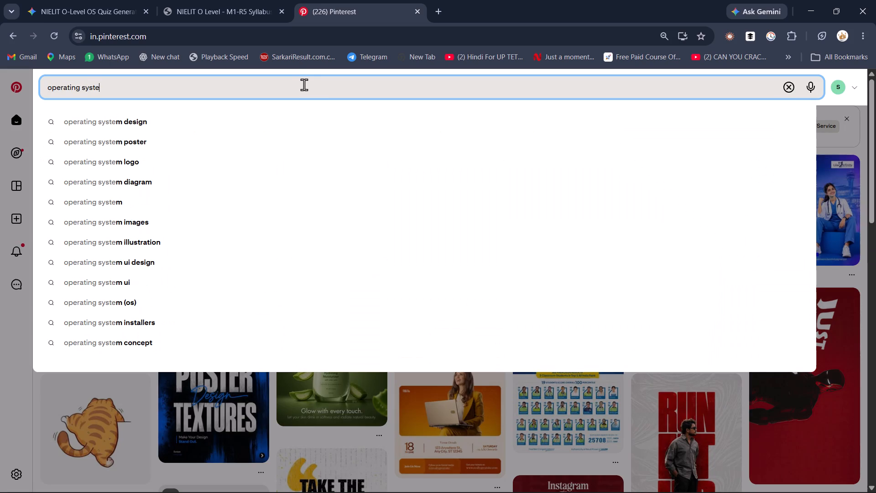
{"action": "key", "text": "Down"}
{"action": "key", "text": "Down"}
{"action": "key", "text": "Return"}
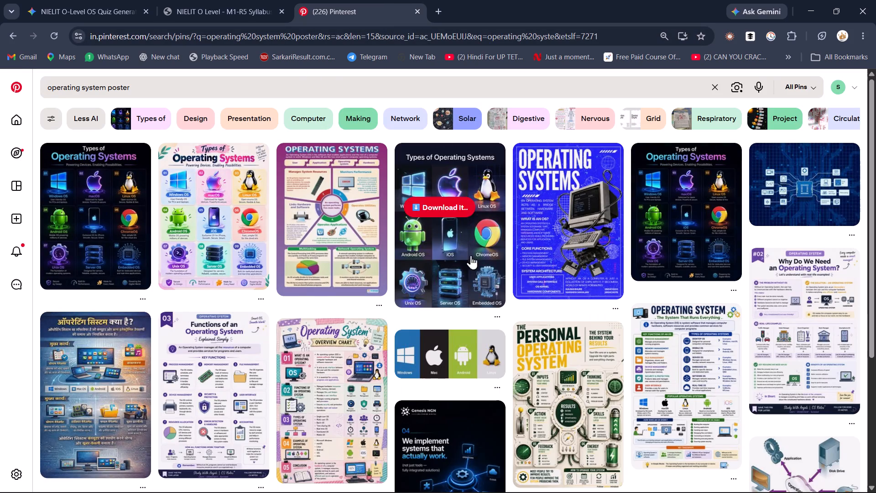
{"action": "scroll", "coordinate": [476, 273], "scroll_direction": "down", "scroll_amount": 3}
Search Pinterest for "operating system screen" instead and look through the images.
{"action": "left_click", "coordinate": [228, 91]}
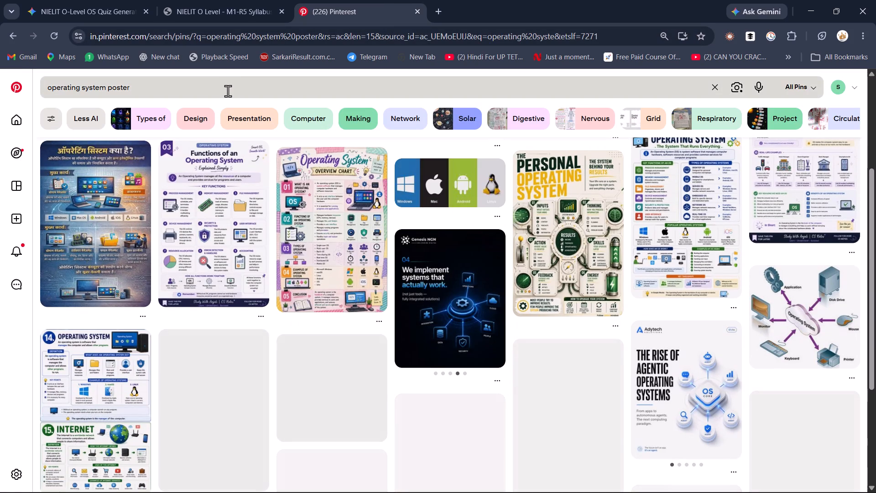
{"action": "key", "text": "space"}
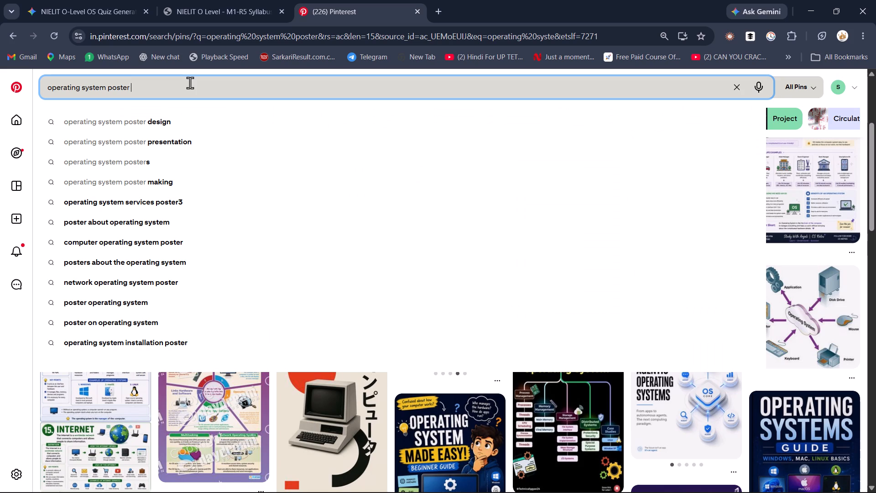
{"action": "type", "text": "ba"}
{"action": "key", "text": "BackSpace"}
{"action": "key", "text": "BackSpace"}
{"action": "key", "text": "BackSpace"}
{"action": "key", "text": "BackSpace"}
{"action": "key", "text": "BackSpace"}
{"action": "key", "text": "BackSpace"}
{"action": "key", "text": "BackSpace"}
{"action": "key", "text": "BackSpace"}
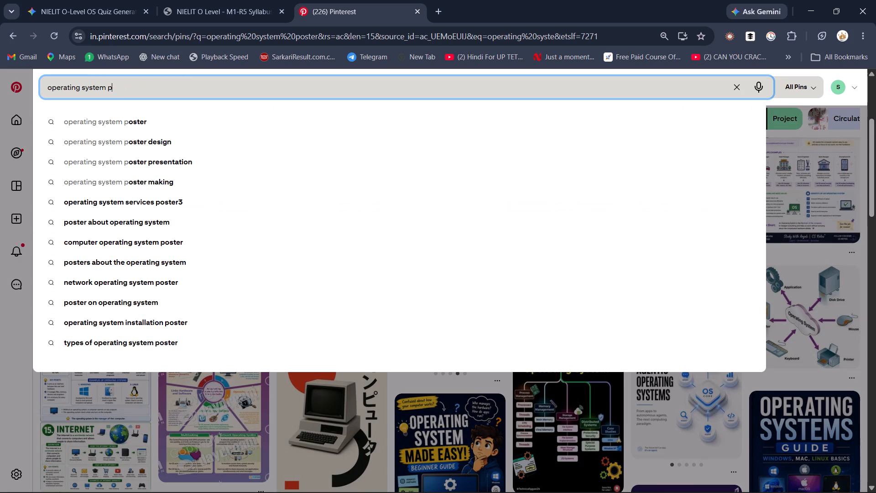
{"action": "key", "text": "BackSpace"}
{"action": "type", "text": "screen"}
{"action": "key", "text": "space"}
{"action": "key", "text": "Return"}
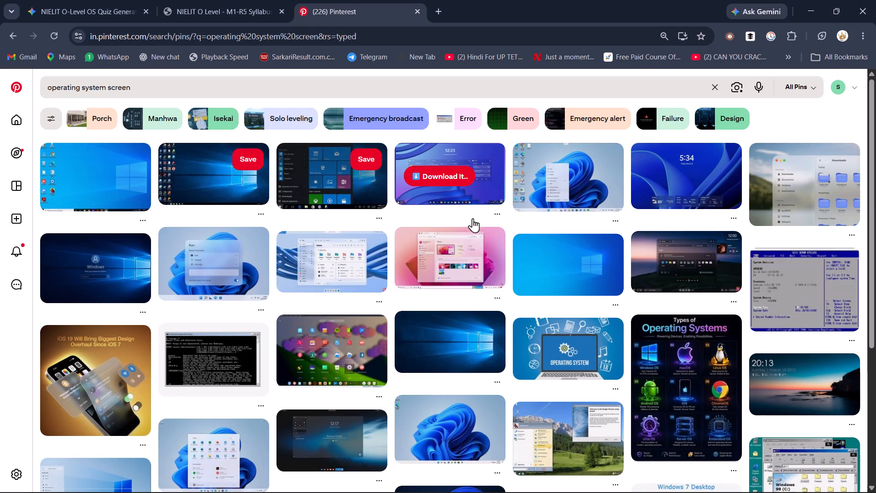
{"action": "scroll", "coordinate": [473, 223], "scroll_direction": "down", "scroll_amount": 2}
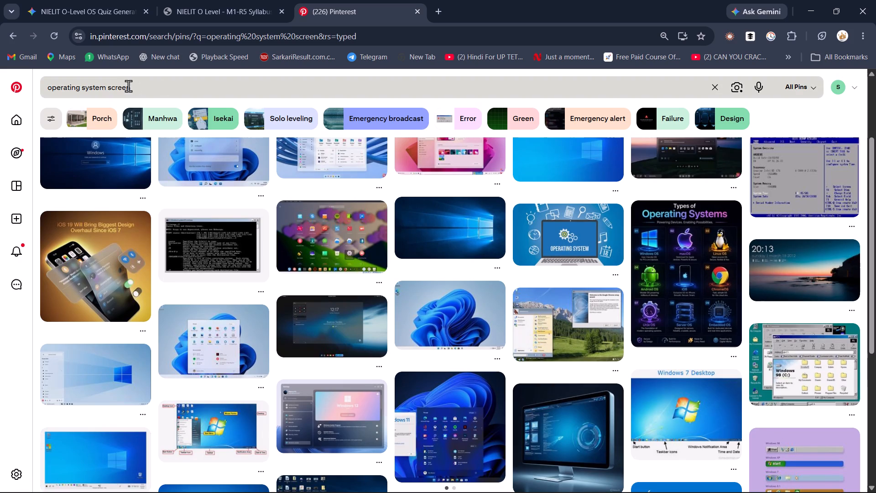
Shorten the Pinterest search to "operating system".
{"action": "double_click", "coordinate": [122, 86]}
{"action": "key", "text": "BackSpace"}
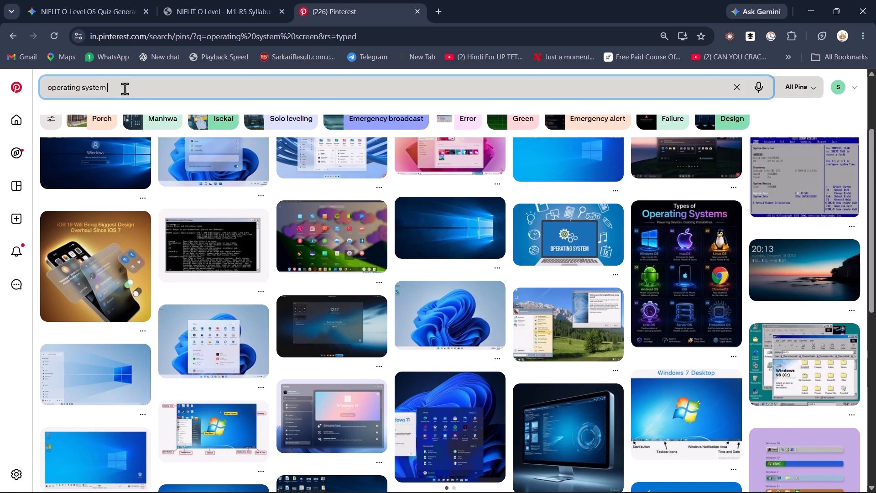
{"action": "key", "text": "Return"}
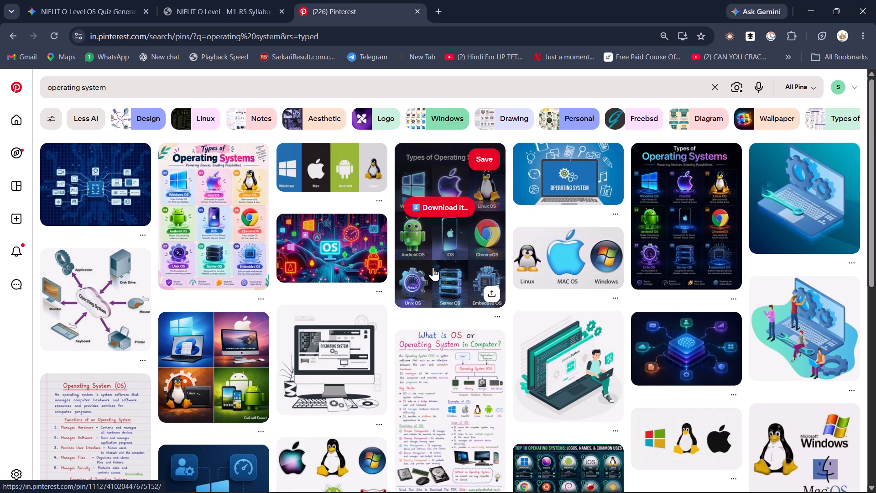
Browse from the neon OS pin through related pins to the peach "OS Operating System" illustration and download that image.
{"action": "left_click", "coordinate": [365, 262]}
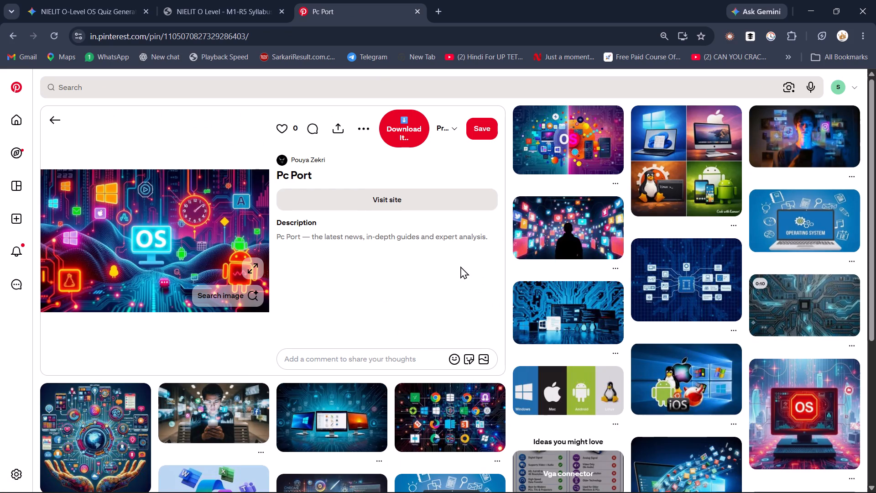
{"action": "left_click", "coordinate": [777, 238]}
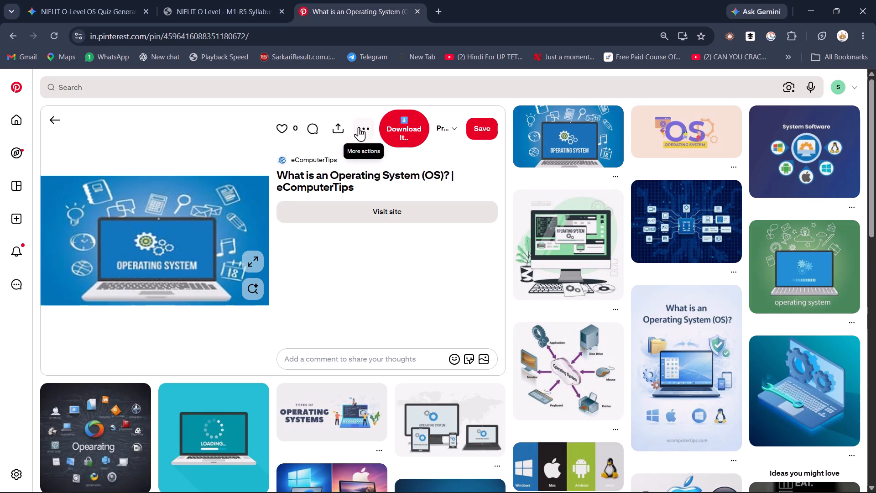
{"action": "left_click", "coordinate": [723, 142]}
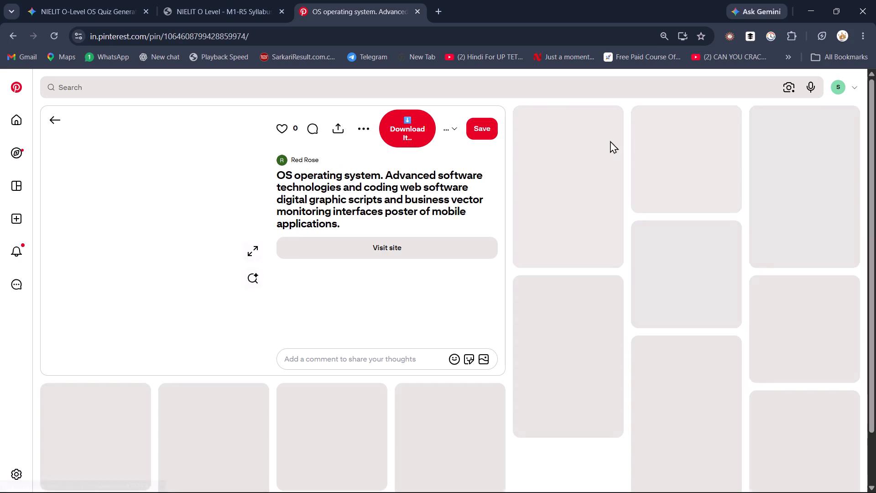
{"action": "left_click", "coordinate": [361, 129]}
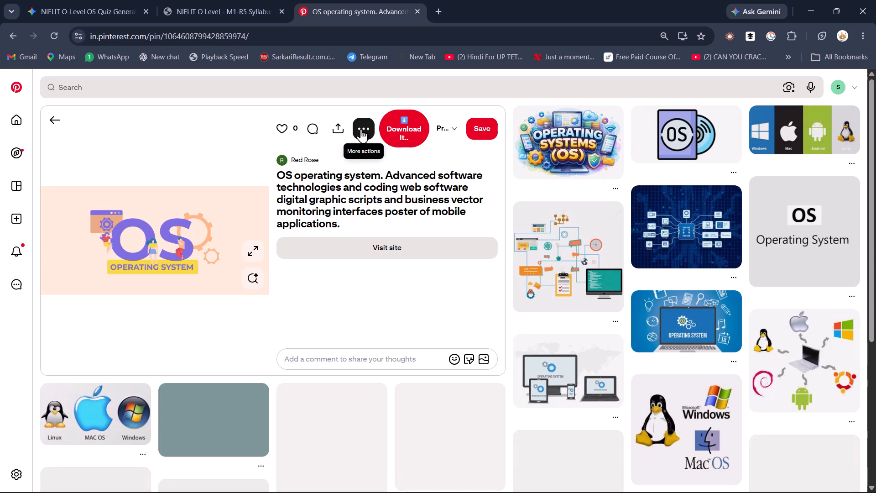
{"action": "left_click", "coordinate": [371, 155]}
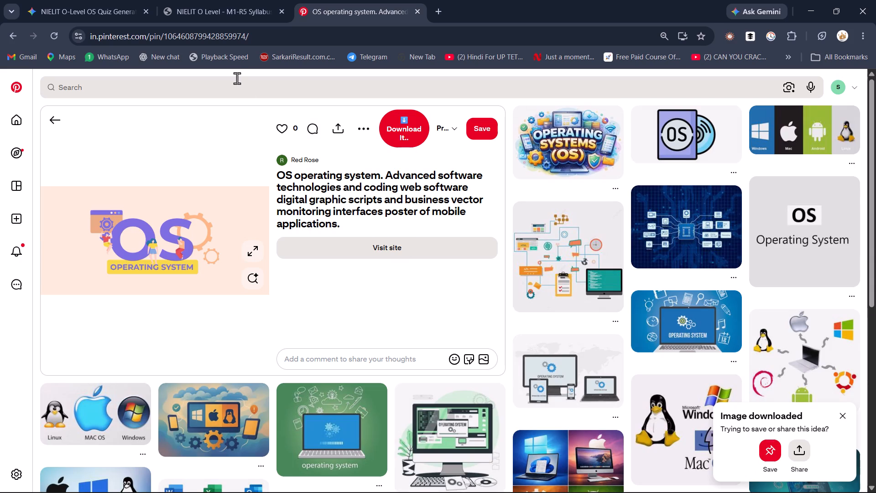
Copy the word LibreOffice from the LibreOffice form's title and search Pinterest for it in the other Chrome window.
{"action": "key", "text": "alt+Tab"}
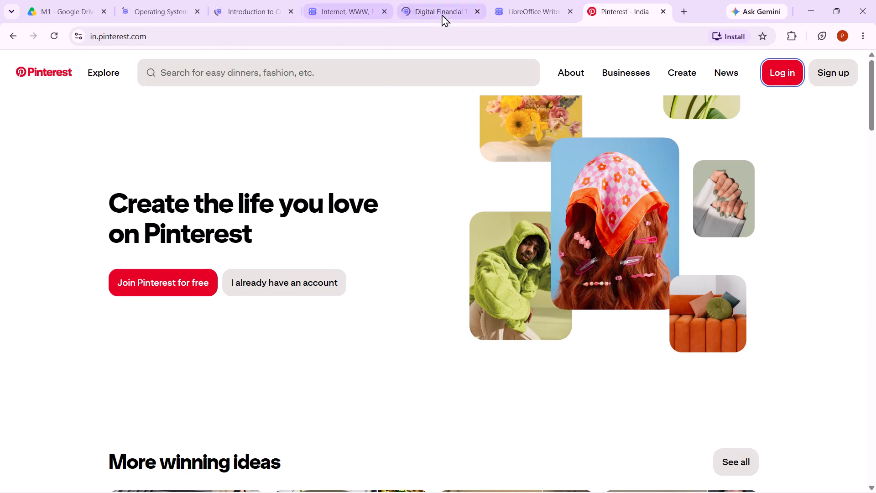
{"action": "left_click", "coordinate": [508, 6]}
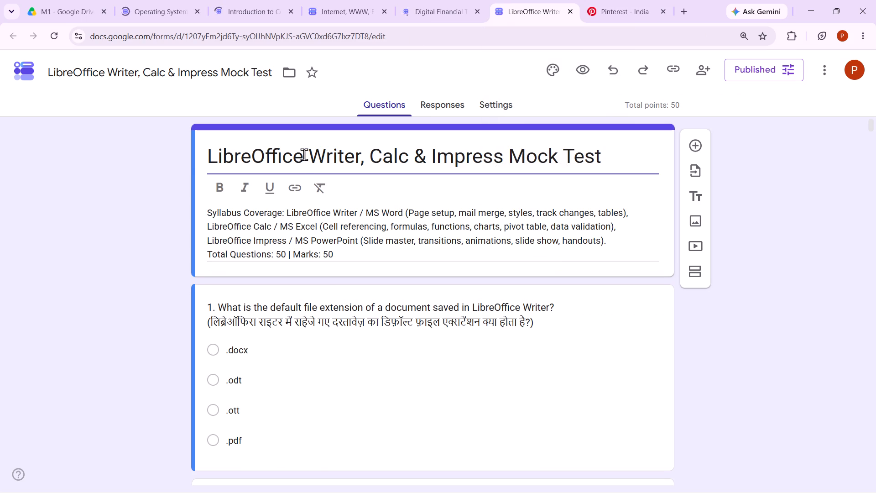
{"action": "left_click_drag", "start_coordinate": [306, 154], "coordinate": [188, 156]}
{"action": "key", "text": "ctrl+c"}
{"action": "left_click", "coordinate": [659, 0]}
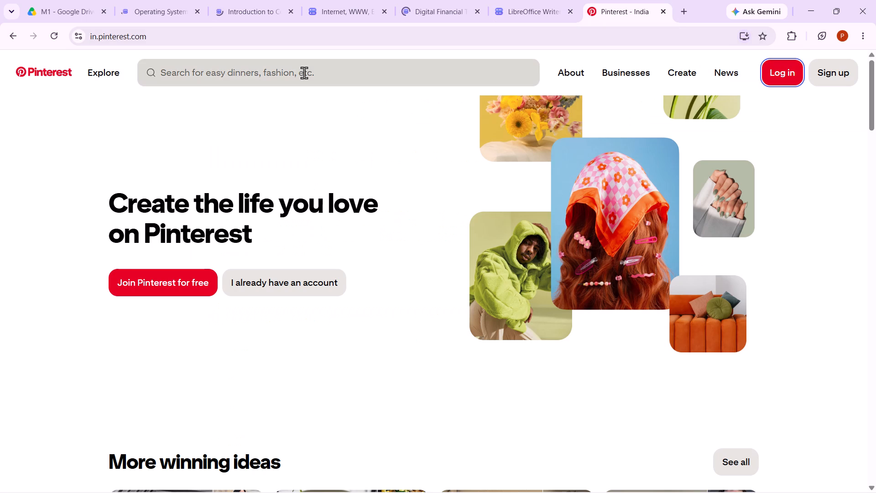
{"action": "key", "text": "alt+Tab"}
{"action": "left_click", "coordinate": [223, 79]}
{"action": "left_click", "coordinate": [202, 87]}
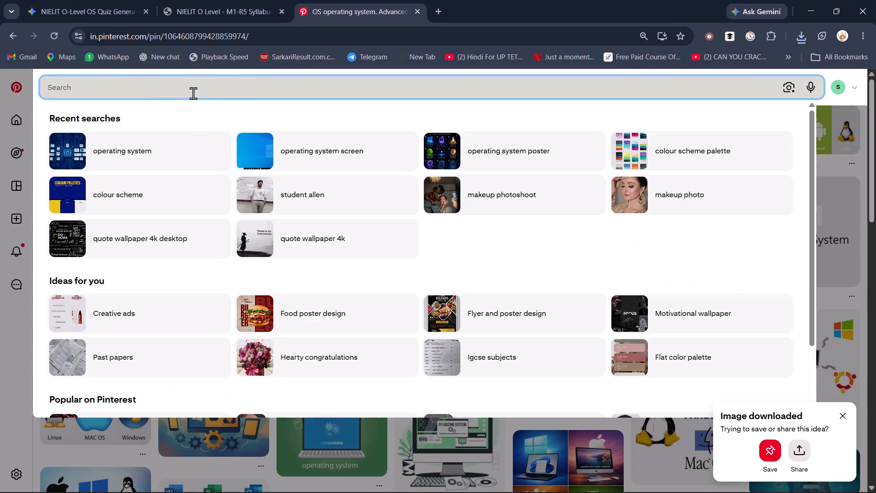
{"action": "left_click", "coordinate": [187, 90]}
{"action": "key", "text": "ctrl+v"}
{"action": "key", "text": "Return"}
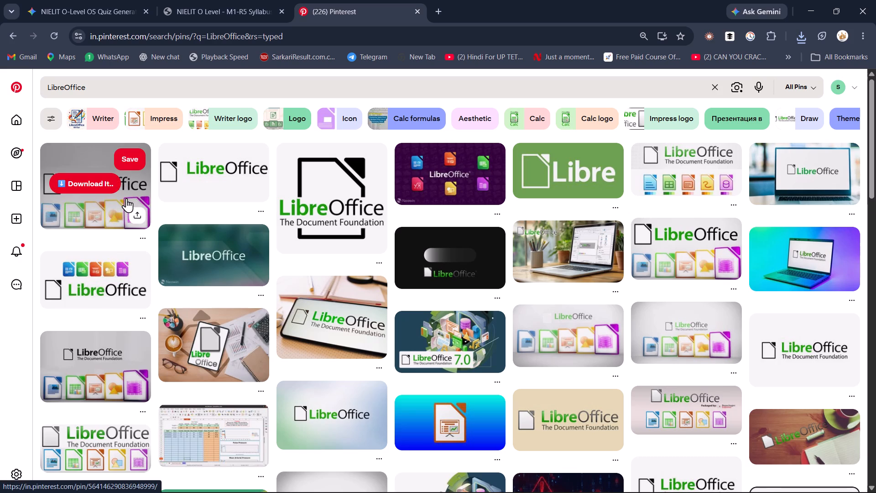
Open the pin with the LibreOffice logo on a green-to-blue gradient and download its image.
{"action": "left_click", "coordinate": [379, 415]}
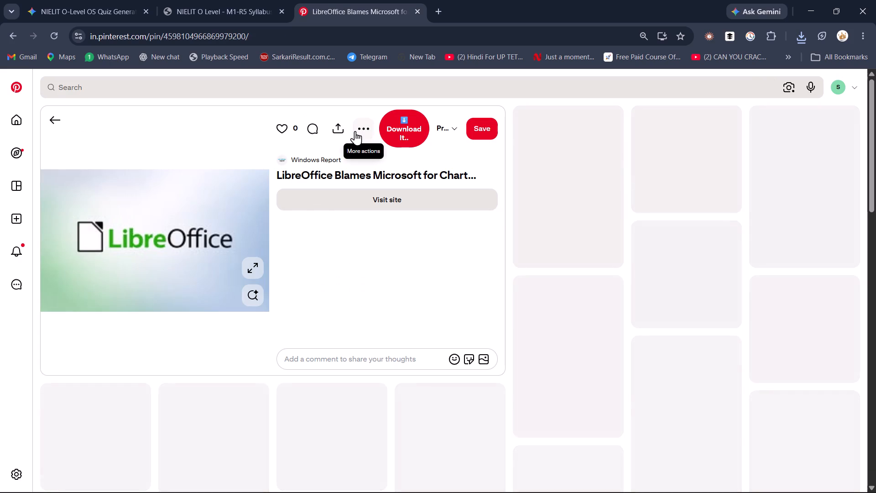
{"action": "left_click", "coordinate": [355, 131]}
{"action": "left_click", "coordinate": [361, 153]}
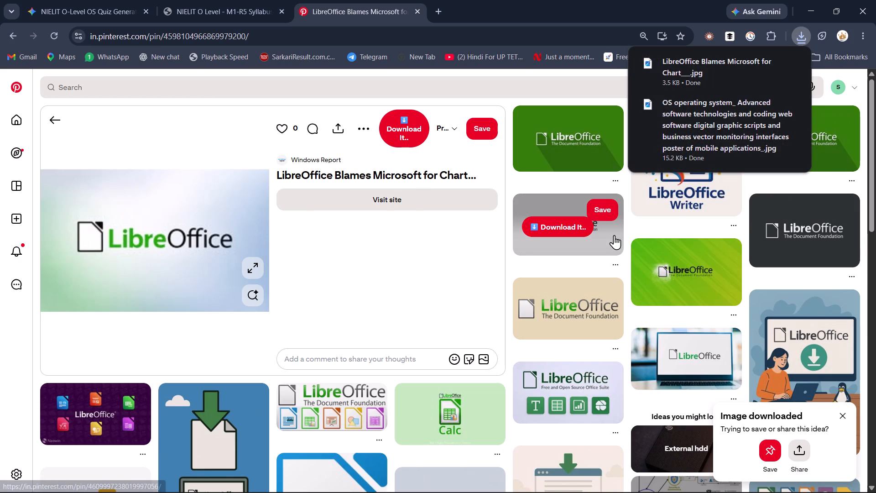
Copy the Cyber Security wording from the Digital Financial Tools form's title and search Pinterest for "cyber Security" in the other Chrome window.
{"action": "key", "text": "alt+Tab"}
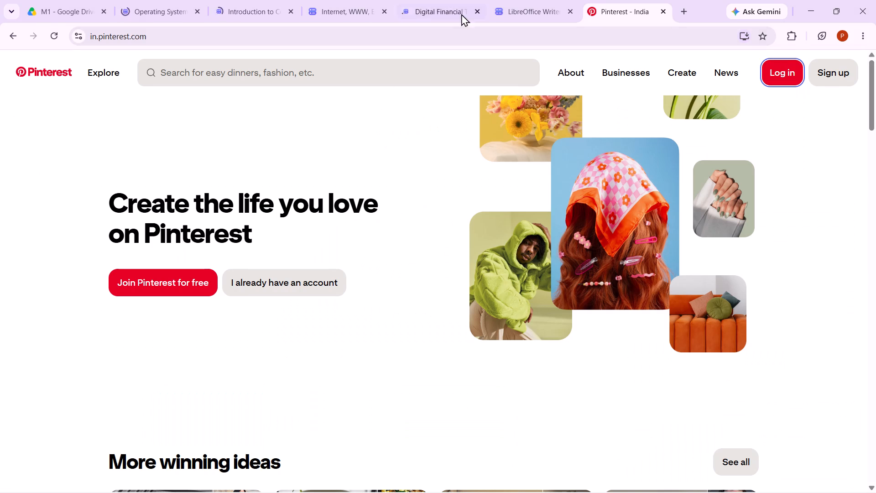
{"action": "left_click", "coordinate": [428, 14]}
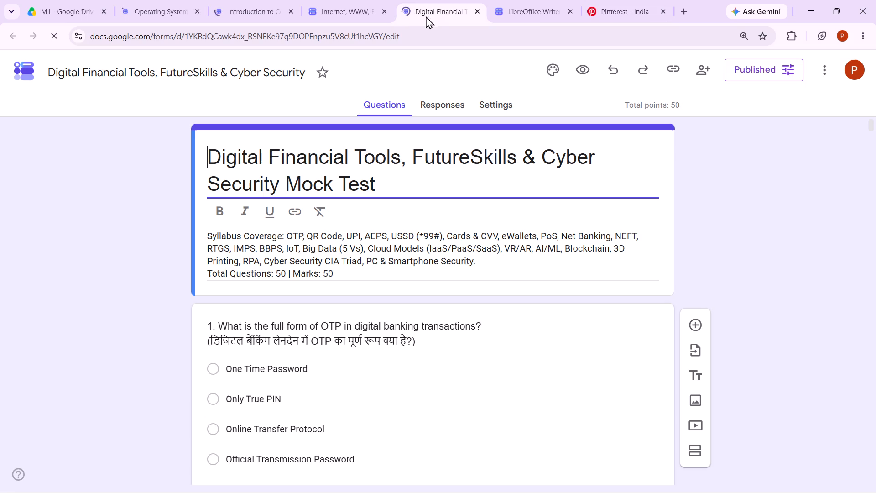
{"action": "left_click_drag", "start_coordinate": [547, 157], "coordinate": [545, 159]}
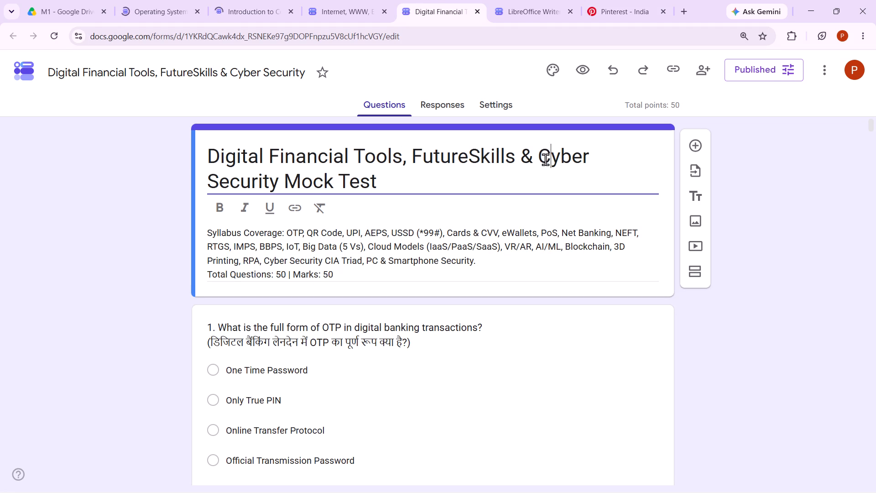
{"action": "left_click_drag", "start_coordinate": [545, 159], "coordinate": [273, 179]}
{"action": "key", "text": "ctrl+c"}
{"action": "key", "text": "ctrl+c"}
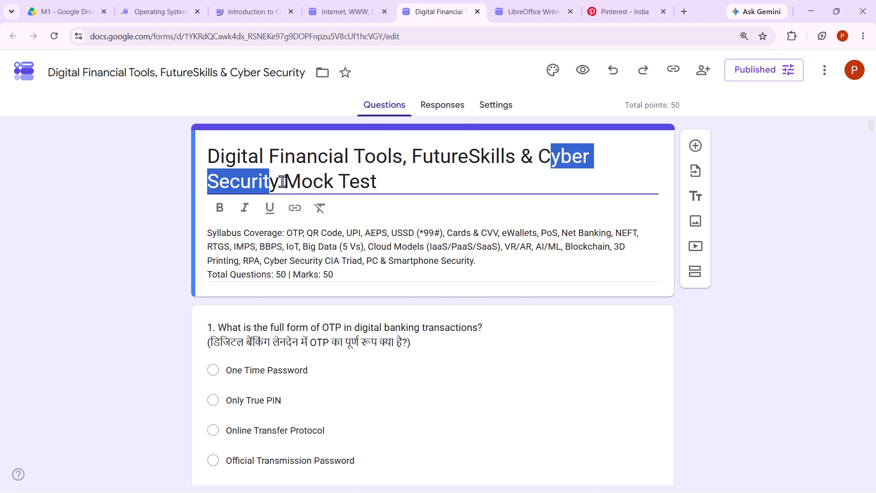
{"action": "key", "text": "alt+Tab"}
{"action": "left_click", "coordinate": [211, 93]}
{"action": "left_click", "coordinate": [214, 87]}
{"action": "key", "text": "ctrl+v"}
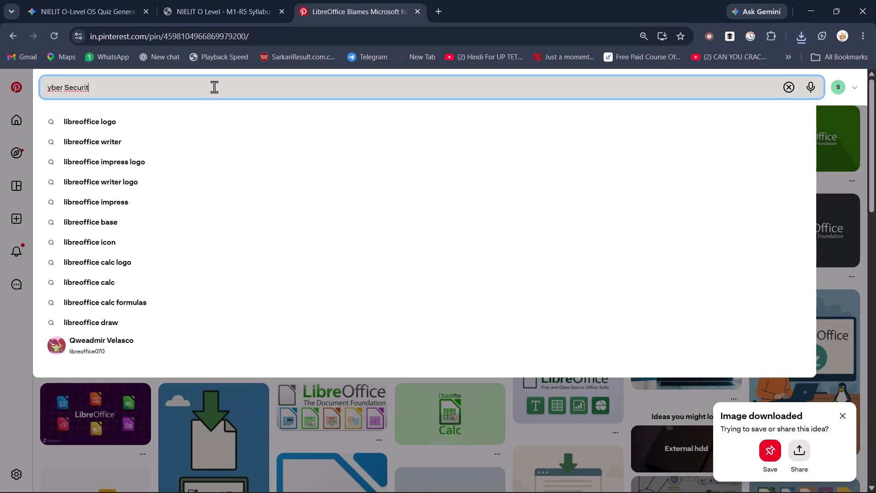
{"action": "left_click", "coordinate": [48, 87]}
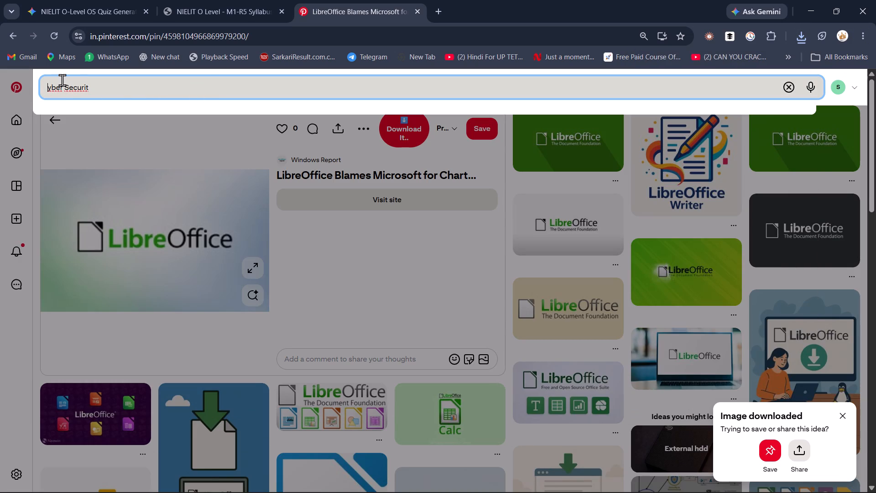
{"action": "key", "text": "c"}
{"action": "left_click", "coordinate": [137, 94]}
{"action": "key", "text": "y"}
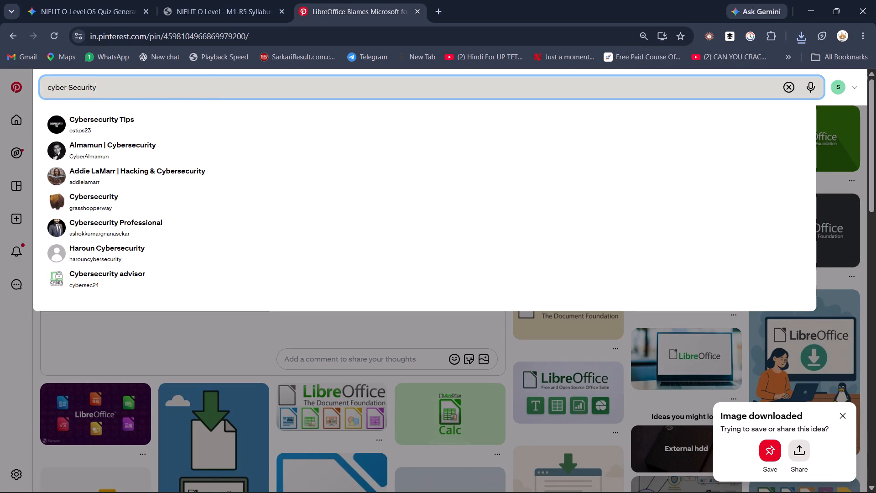
{"action": "key", "text": "Return"}
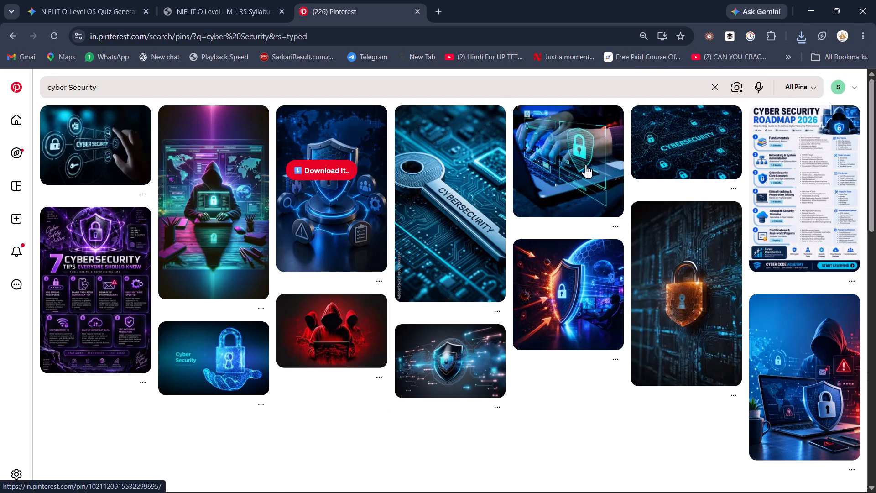
Look through the cyber Security pins for a suitable topic image.
{"action": "scroll", "coordinate": [507, 191], "scroll_direction": "down", "scroll_amount": 2}
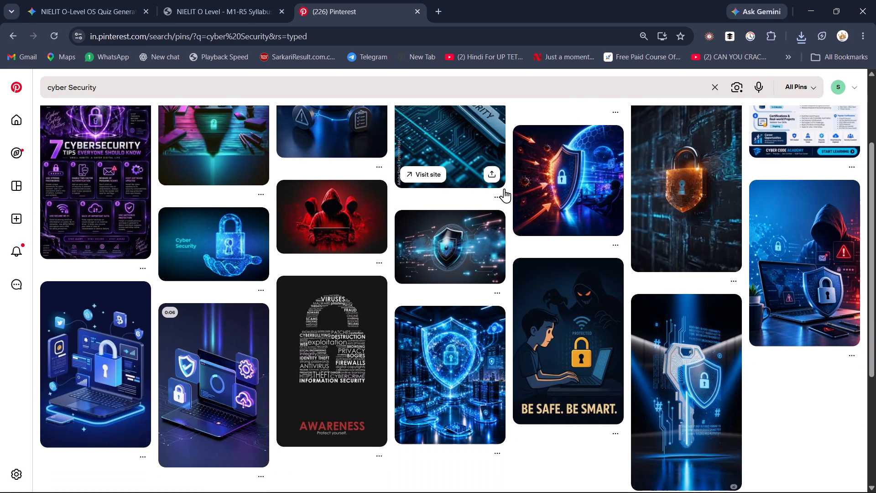
{"action": "scroll", "coordinate": [504, 189], "scroll_direction": "down", "scroll_amount": 9}
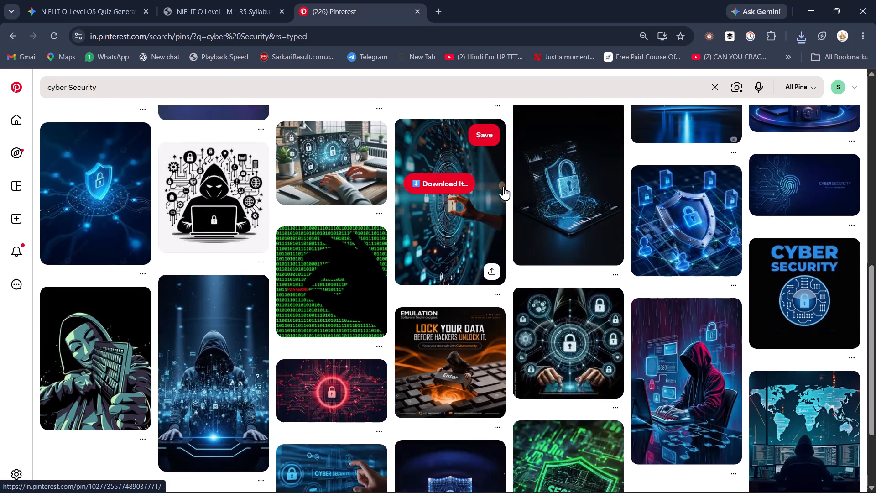
{"action": "scroll", "coordinate": [503, 186], "scroll_direction": "down", "scroll_amount": 8}
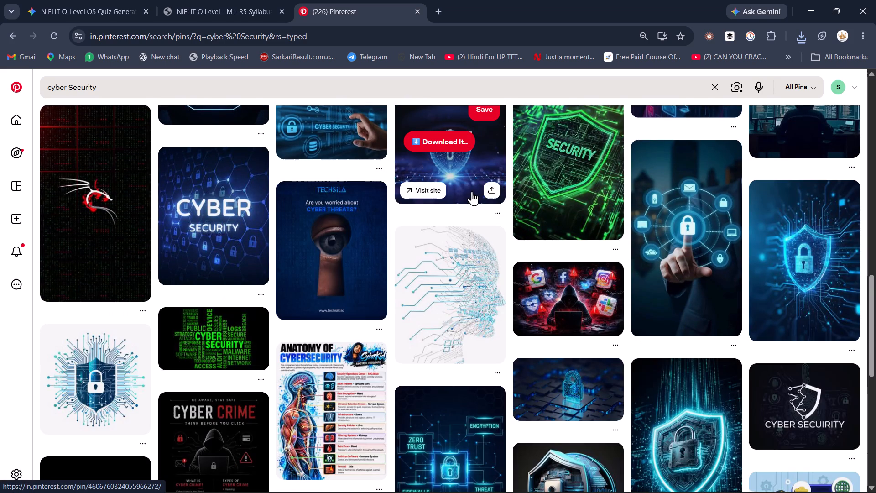
{"action": "scroll", "coordinate": [472, 191], "scroll_direction": "down", "scroll_amount": 9}
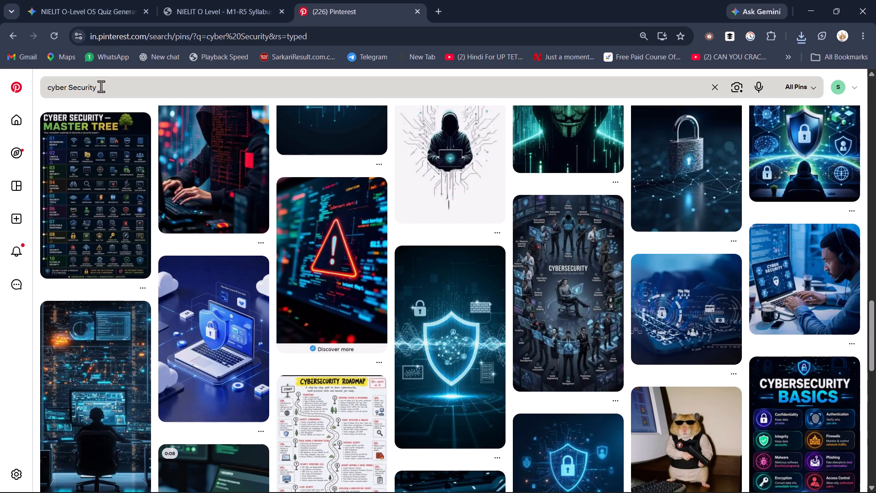
Replace the Pinterest search with "digital".
{"action": "left_click", "coordinate": [110, 85]}
{"action": "key", "text": "ctrl+a"}
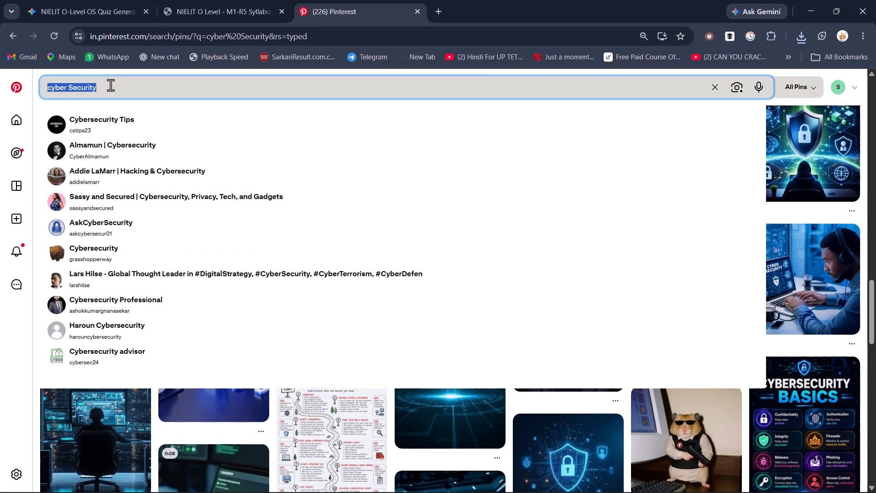
{"action": "type", "text": "digital"}
{"action": "key", "text": "space"}
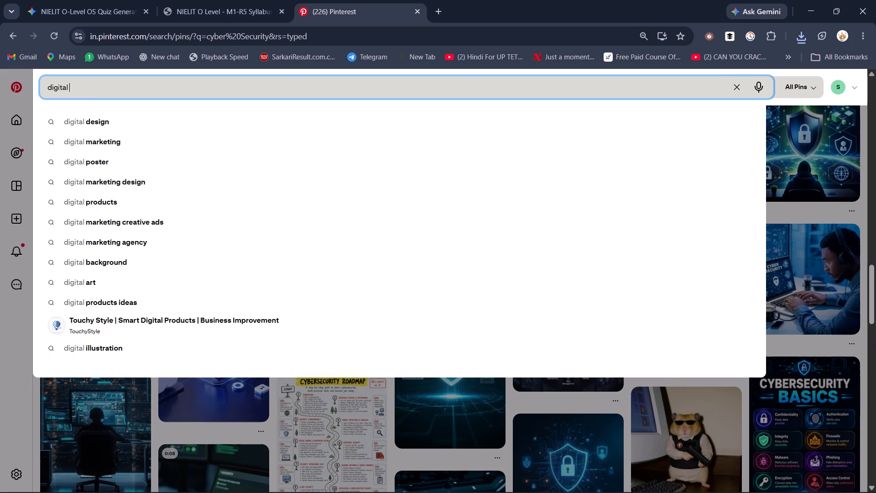
{"action": "key", "text": "Return"}
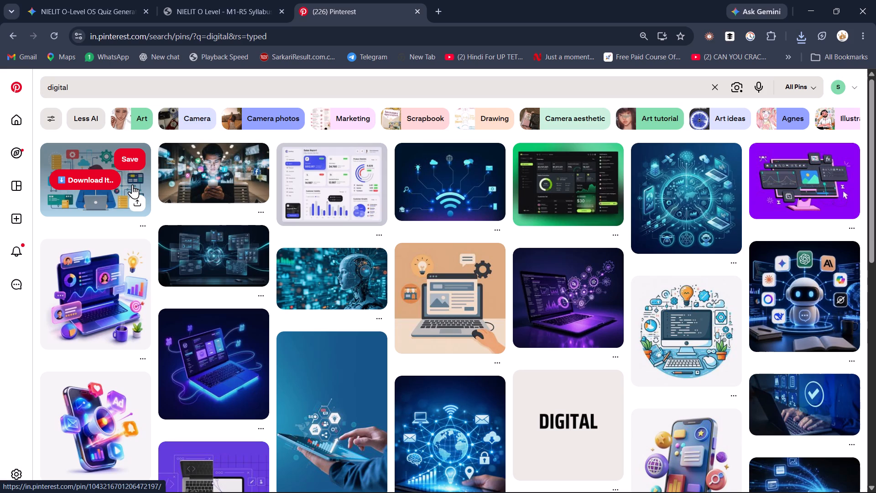
Open the blue illustration of a man at a laptop surrounded by technology icons and download its image.
{"action": "left_click", "coordinate": [129, 180]}
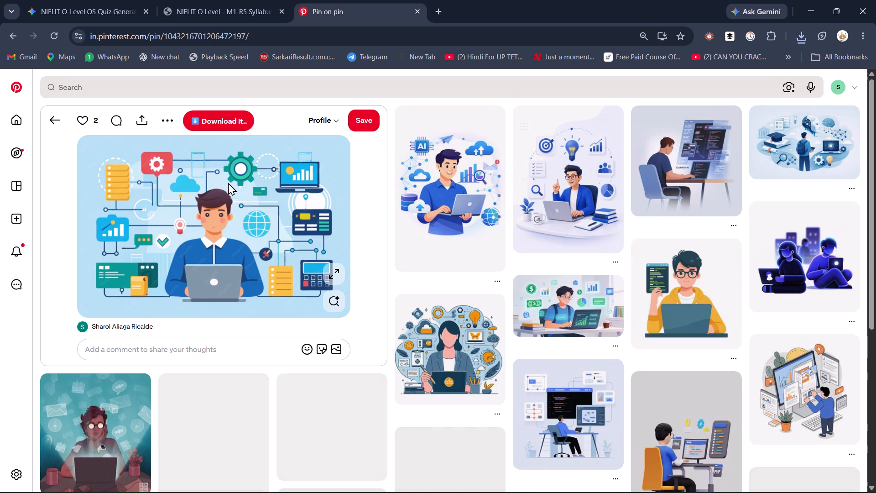
{"action": "left_click", "coordinate": [172, 124]}
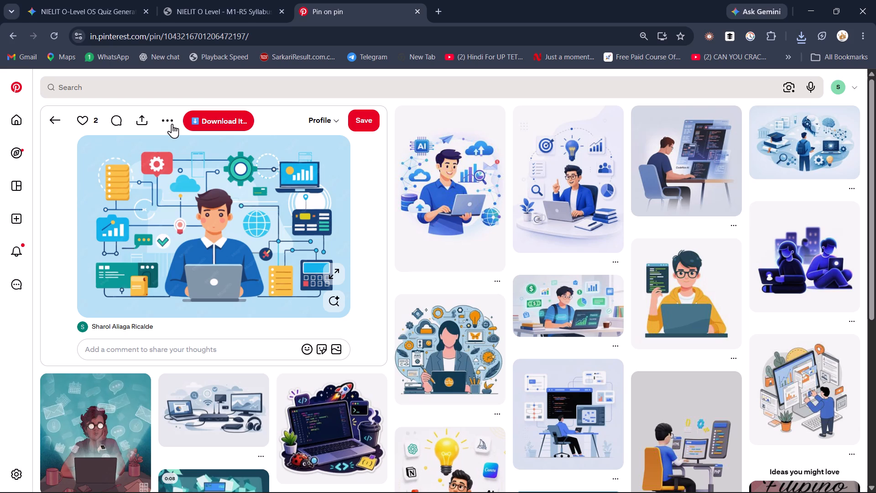
{"action": "left_click", "coordinate": [186, 152]}
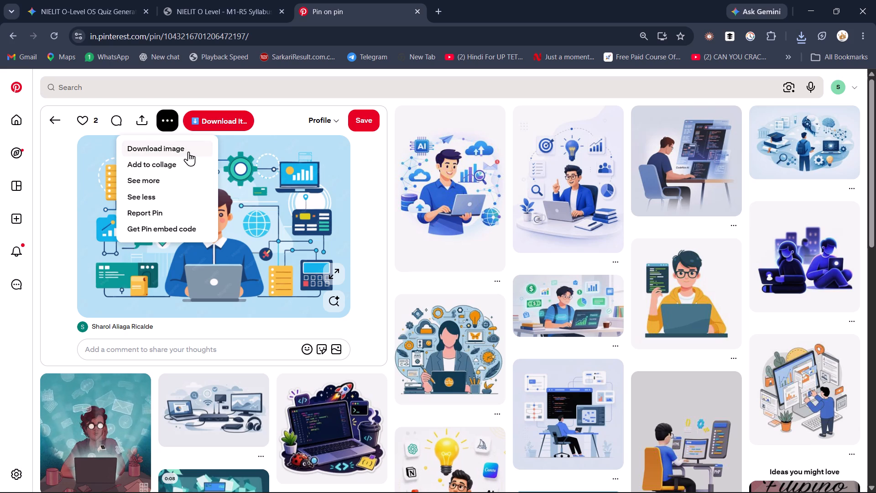
Copy the word Internet from the Internet, WWW, E-mail & e-Governance form's title and search Pinterest for it in the other Chrome window.
{"action": "key", "text": "alt+Tab"}
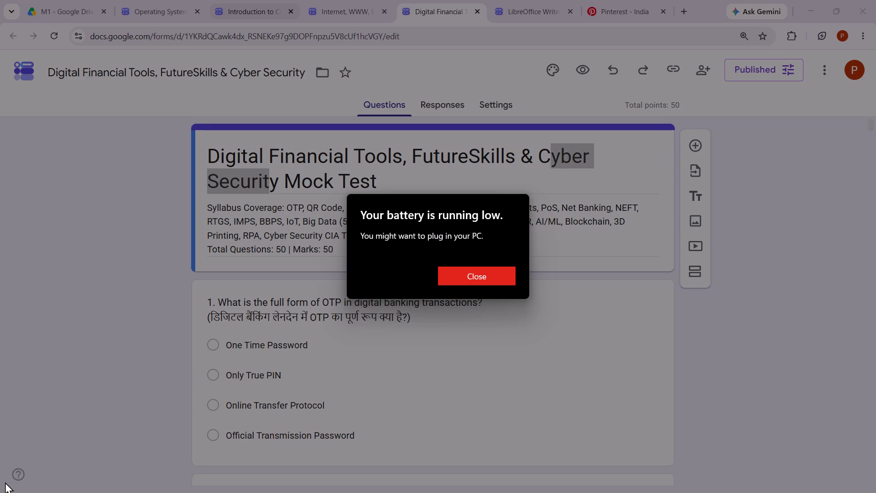
{"action": "type", "text": "v"}
{"action": "key", "text": "space"}
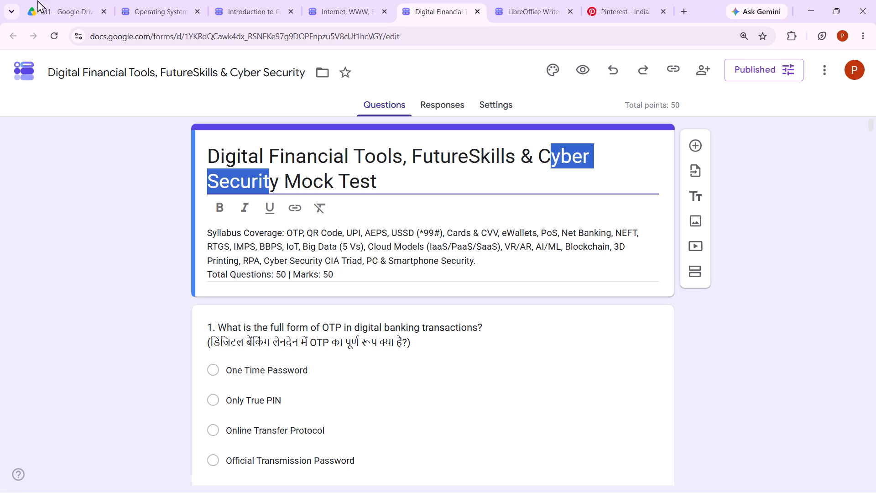
{"action": "left_click", "coordinate": [347, 0]}
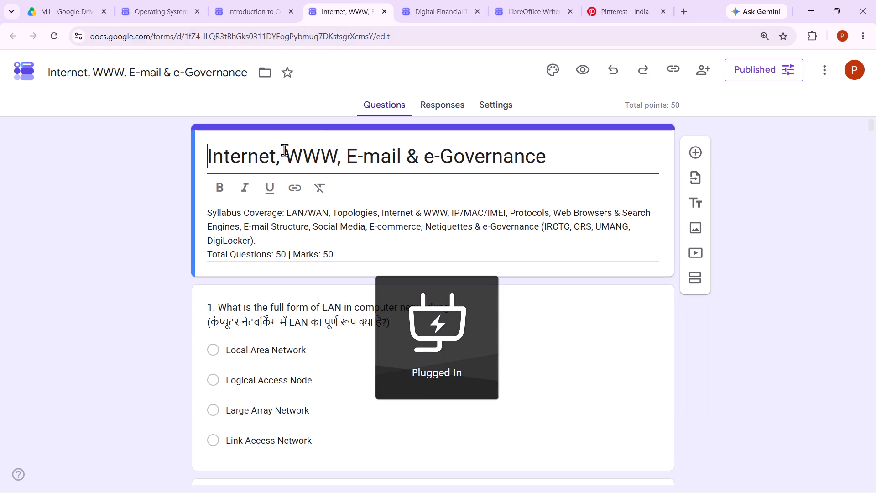
{"action": "double_click", "coordinate": [254, 161]}
{"action": "key", "text": "ctrl+c"}
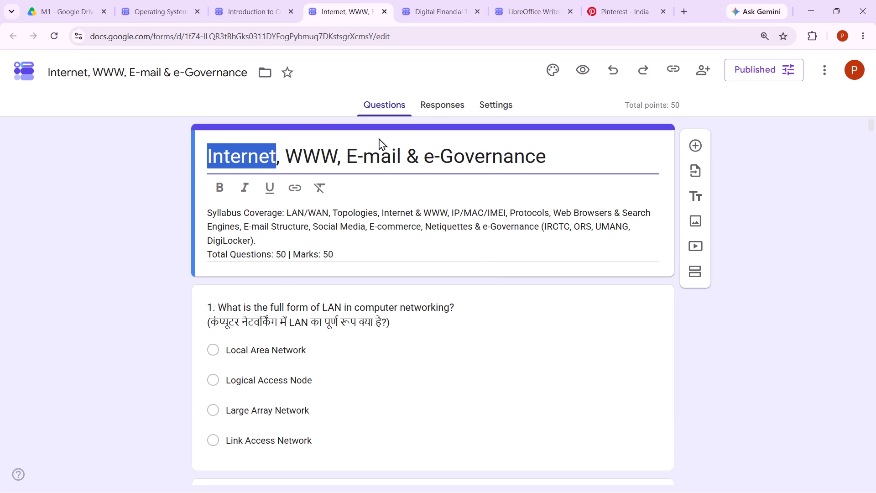
{"action": "key", "text": "alt+Tab"}
{"action": "left_click", "coordinate": [104, 94]}
{"action": "left_click", "coordinate": [104, 89]}
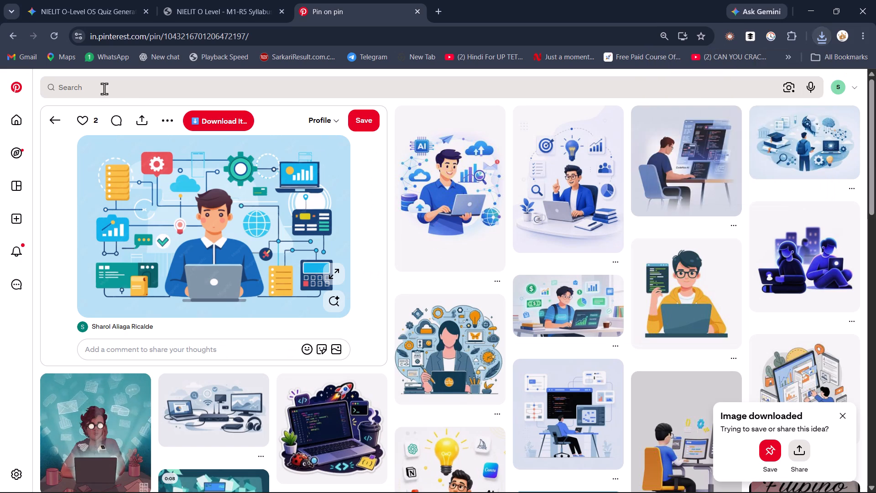
{"action": "key", "text": "ctrl+v"}
{"action": "key", "text": "Return"}
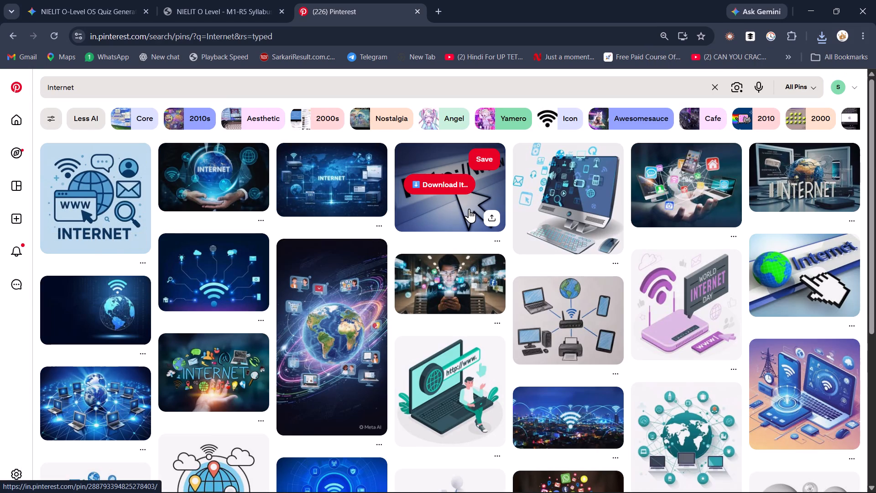
{"action": "left_click", "coordinate": [469, 209]}
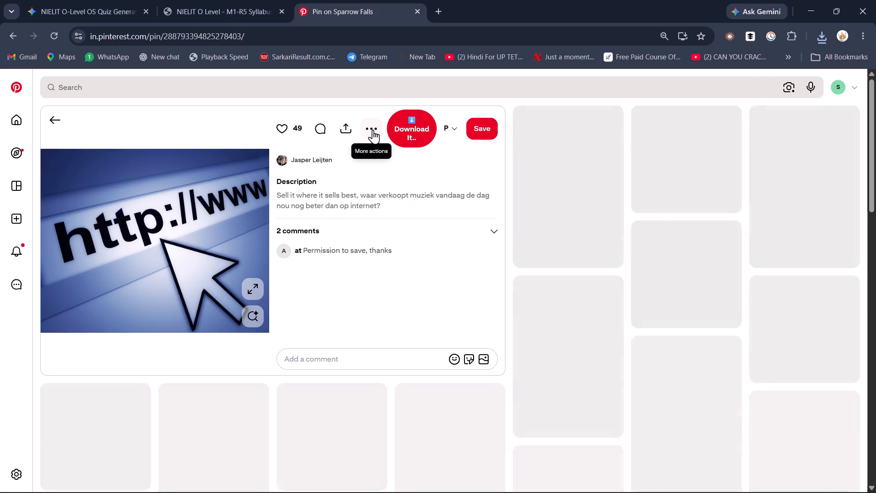
{"action": "left_click", "coordinate": [373, 130]}
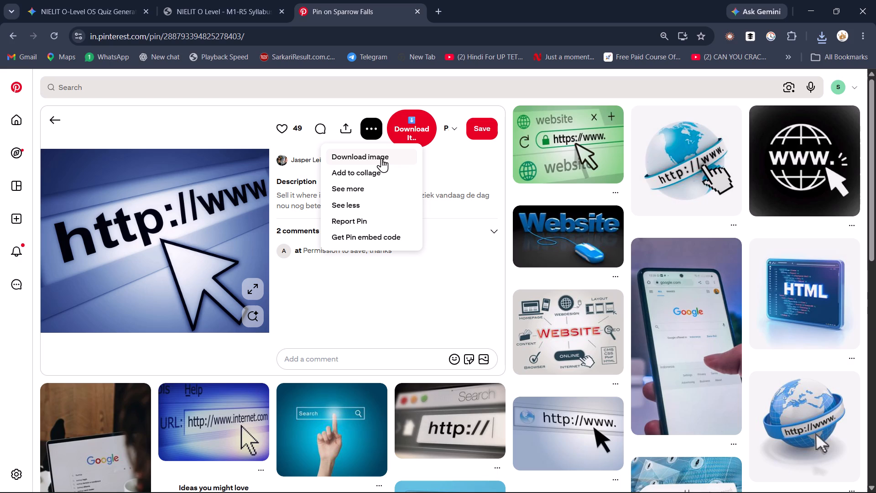
{"action": "left_click", "coordinate": [381, 158]}
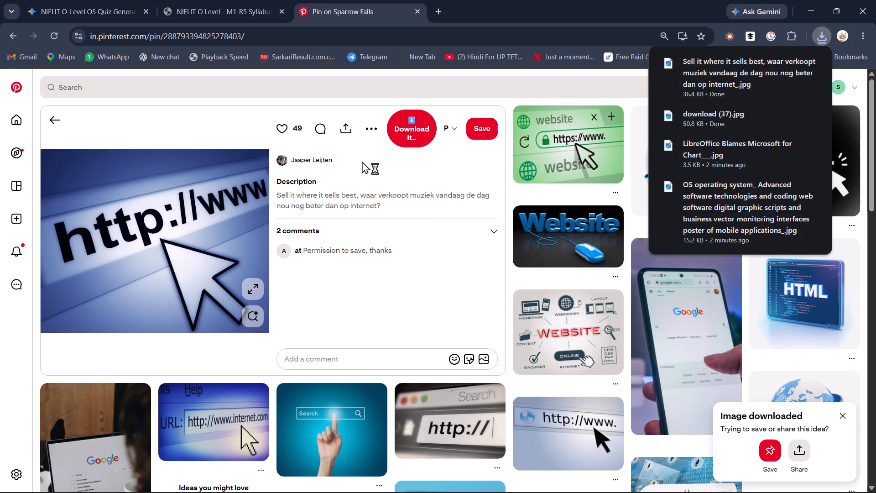
Copy "Computer Fundamental" from the Introduction to Computer Fundamental/I/O form's title and search Pinterest for it in the other Chrome window.
{"action": "key", "text": "alt+Tab"}
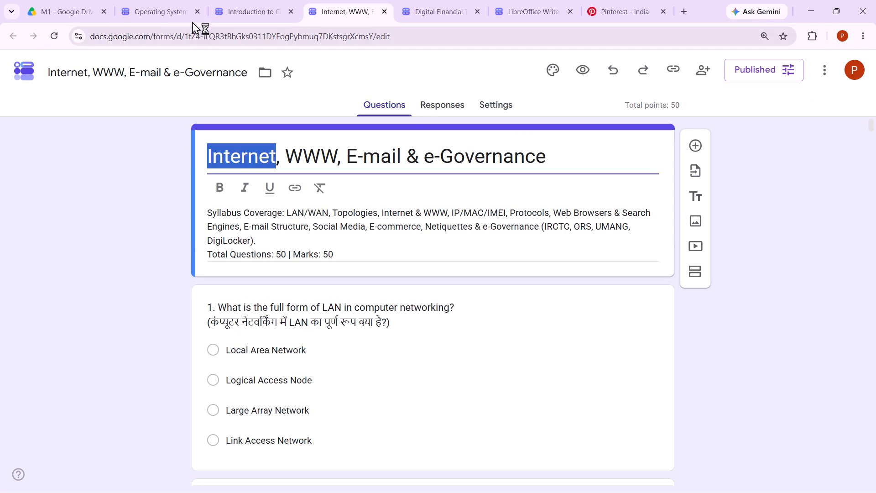
{"action": "left_click", "coordinate": [235, 0]}
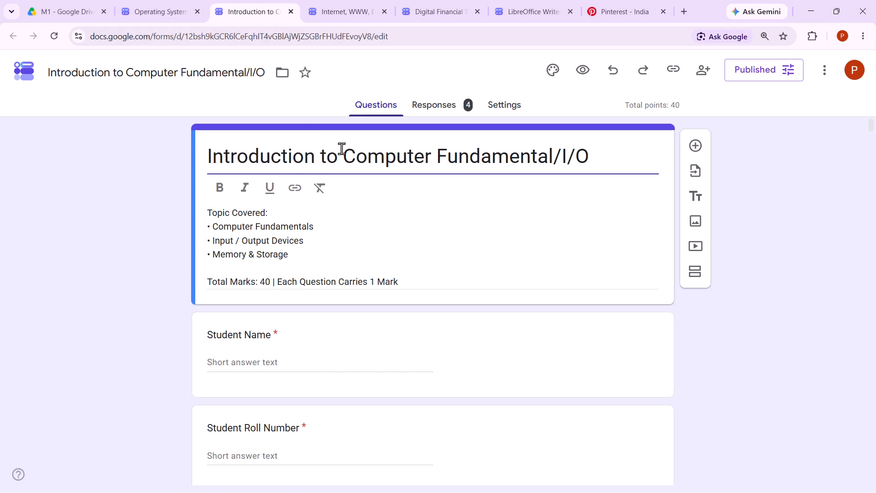
{"action": "left_click_drag", "start_coordinate": [344, 149], "coordinate": [553, 147]}
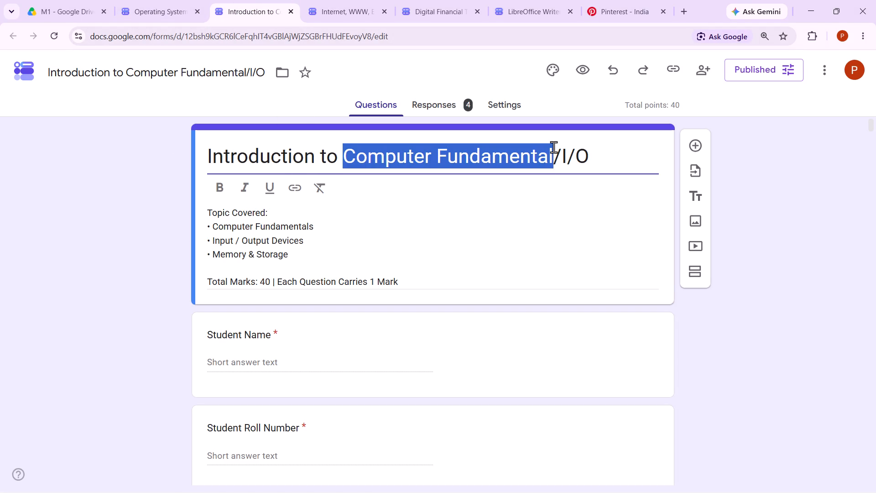
{"action": "key", "text": "ctrl+c"}
{"action": "key", "text": "alt+Tab"}
{"action": "left_click", "coordinate": [182, 80]}
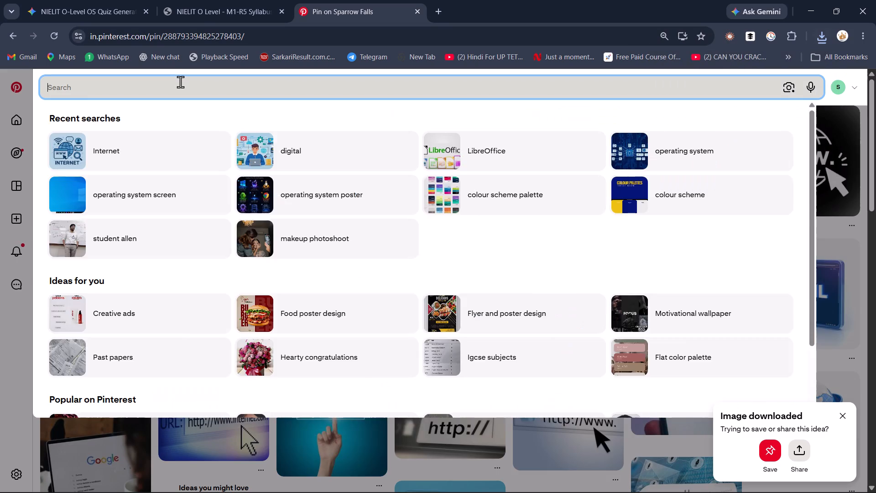
{"action": "key", "text": "ctrl+v"}
{"action": "key", "text": "Return"}
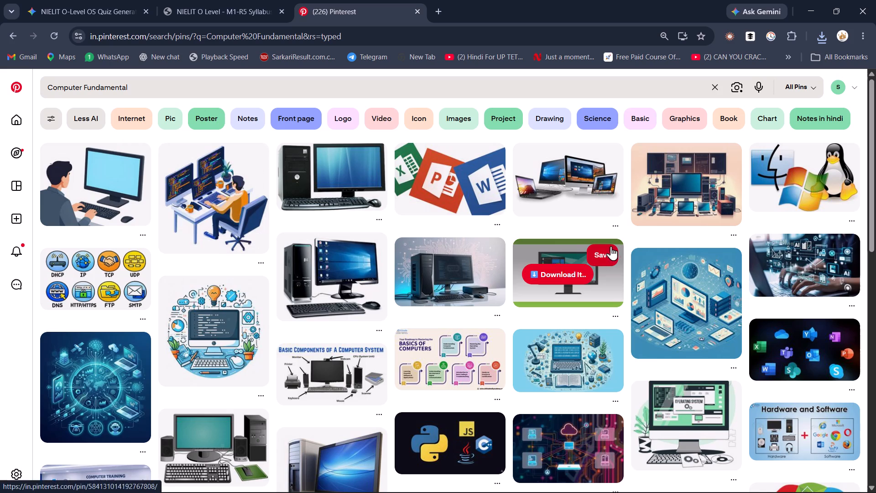
Shorten the Pinterest search to "Computer" and run it.
{"action": "scroll", "coordinate": [564, 215], "scroll_direction": "down", "scroll_amount": 3}
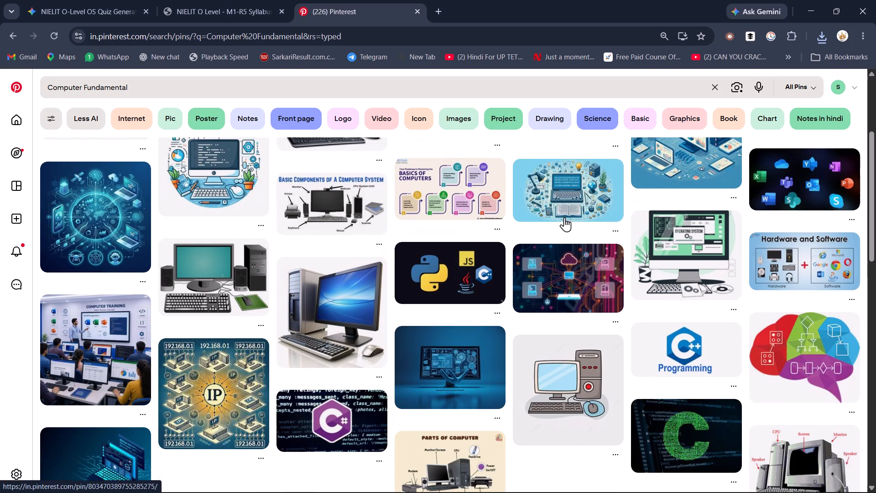
{"action": "scroll", "coordinate": [516, 214], "scroll_direction": "down", "scroll_amount": 1}
{"action": "double_click", "coordinate": [95, 89]}
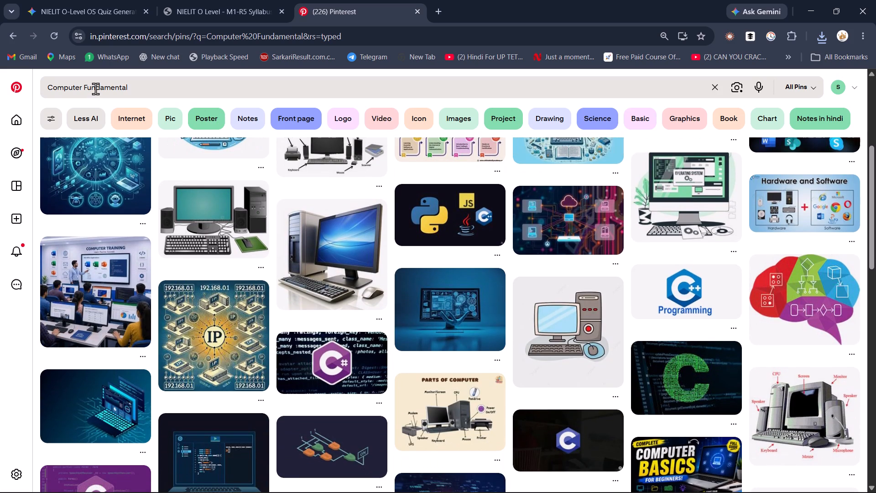
{"action": "key", "text": "BackSpace"}
{"action": "key", "text": "Return"}
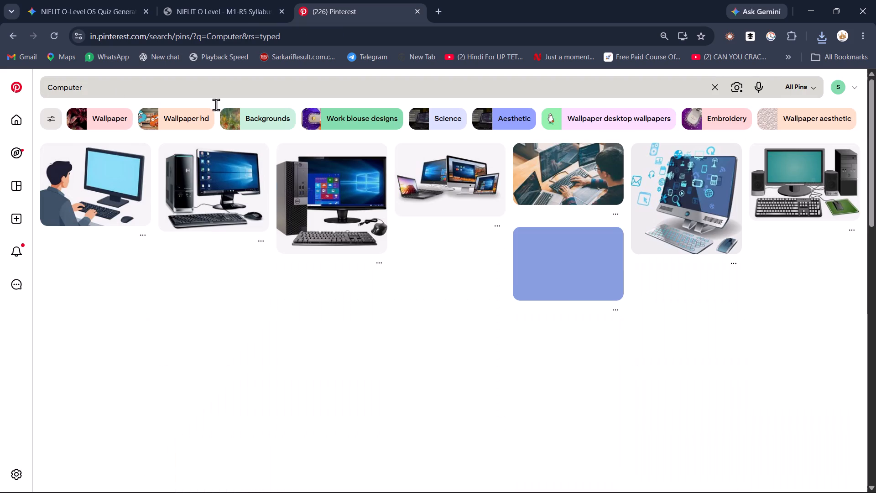
Open the "computadoras" pin showing laptops and desktop computers together and download its image.
{"action": "left_click", "coordinate": [455, 207]}
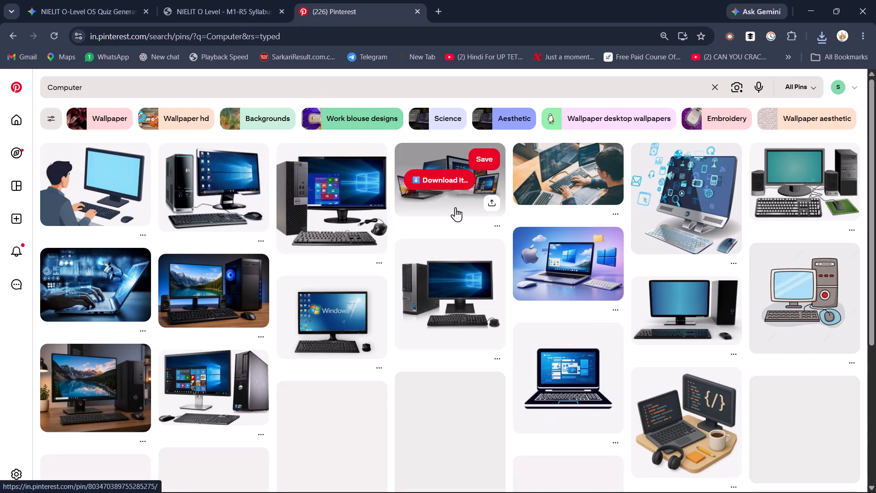
{"action": "left_click", "coordinate": [365, 132]}
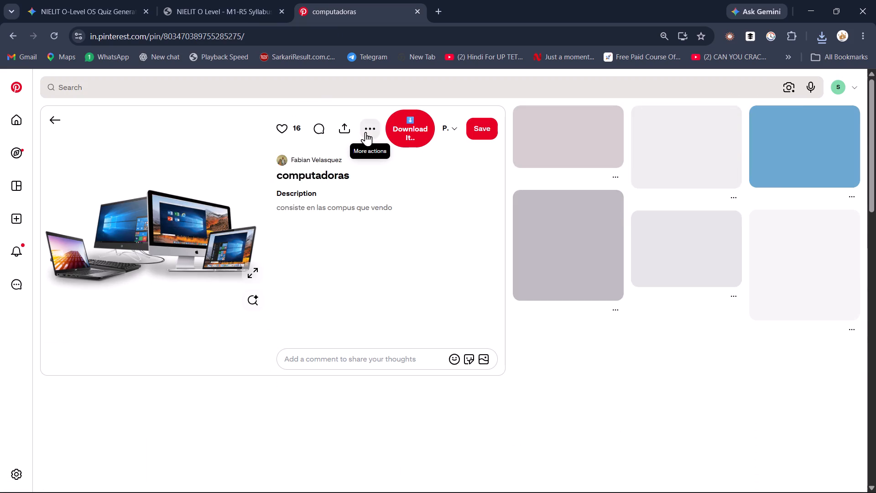
{"action": "left_click", "coordinate": [364, 160]}
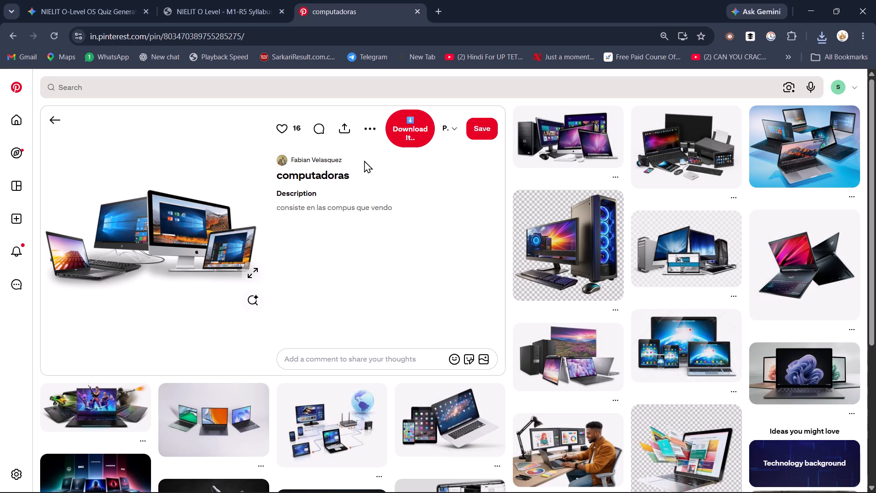
{"action": "left_click", "coordinate": [415, 10]}
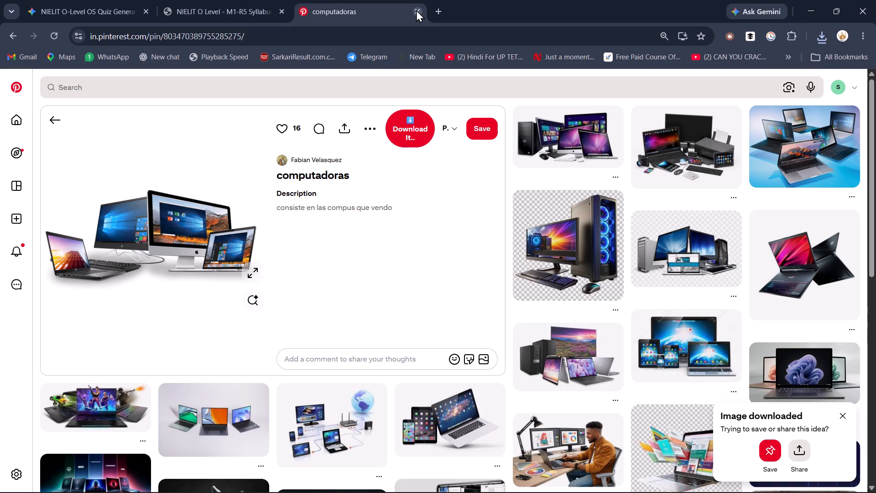
Switch to the Operating System form in the other Chrome window and examine its quiz, form defaults and presentation settings.
{"action": "key", "text": "alt+Tab"}
{"action": "left_click", "coordinate": [137, 0]}
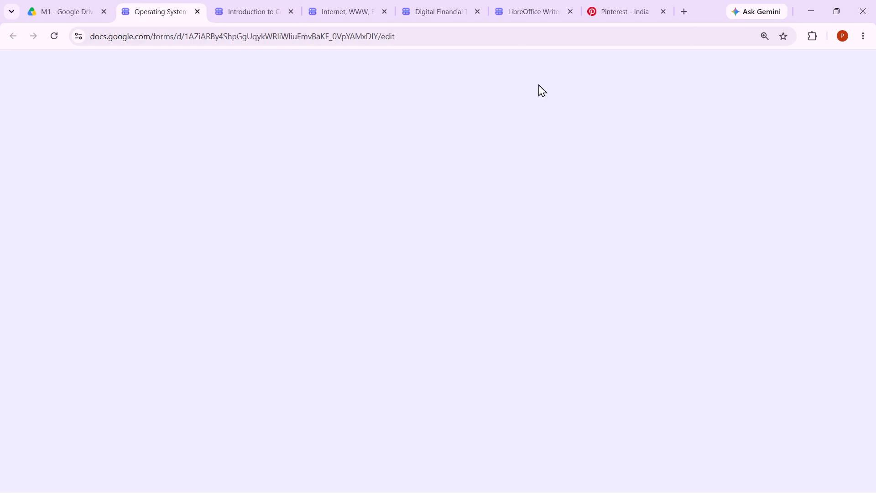
{"action": "left_click", "coordinate": [493, 98]}
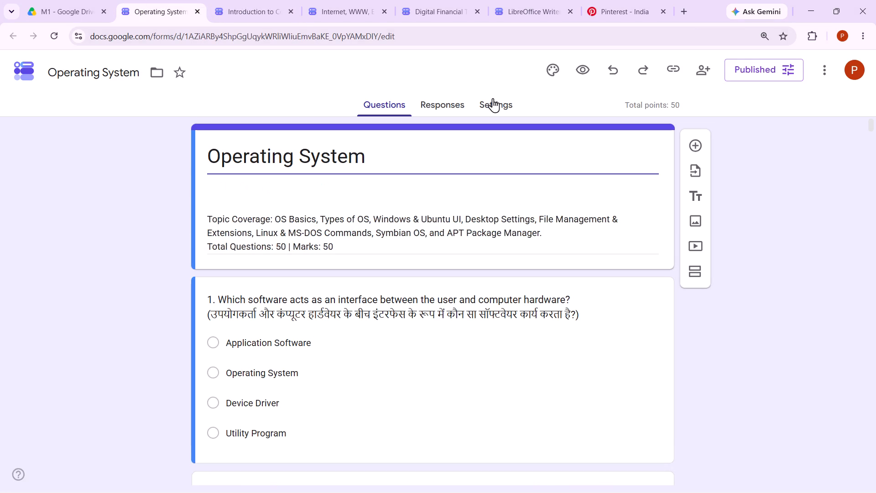
{"action": "scroll", "coordinate": [426, 252], "scroll_direction": "down", "scroll_amount": 4}
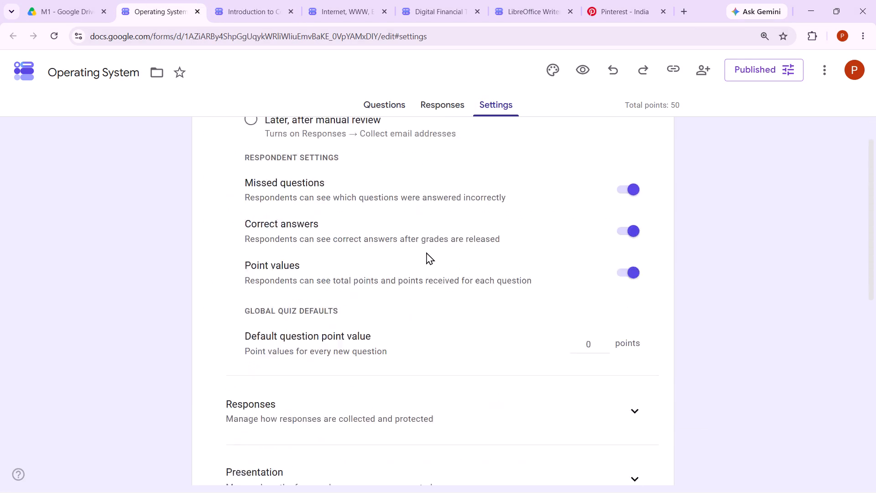
{"action": "scroll", "coordinate": [426, 252], "scroll_direction": "down", "scroll_amount": 5}
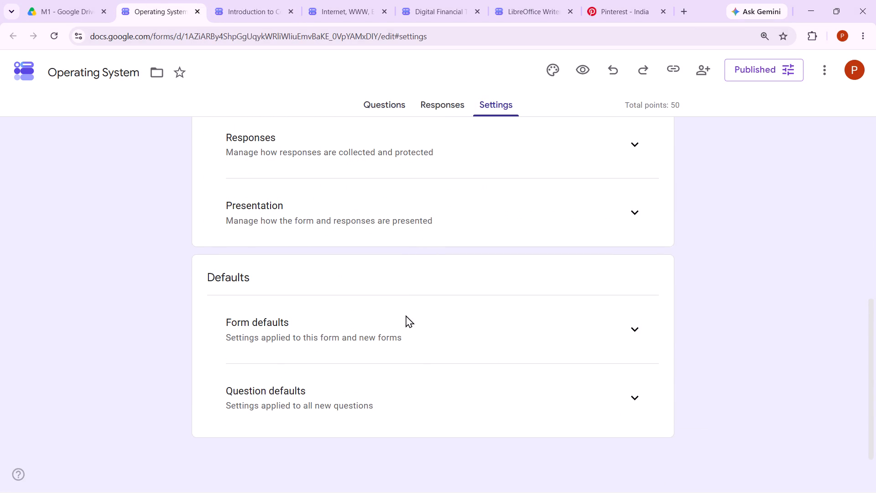
{"action": "left_click", "coordinate": [638, 328]}
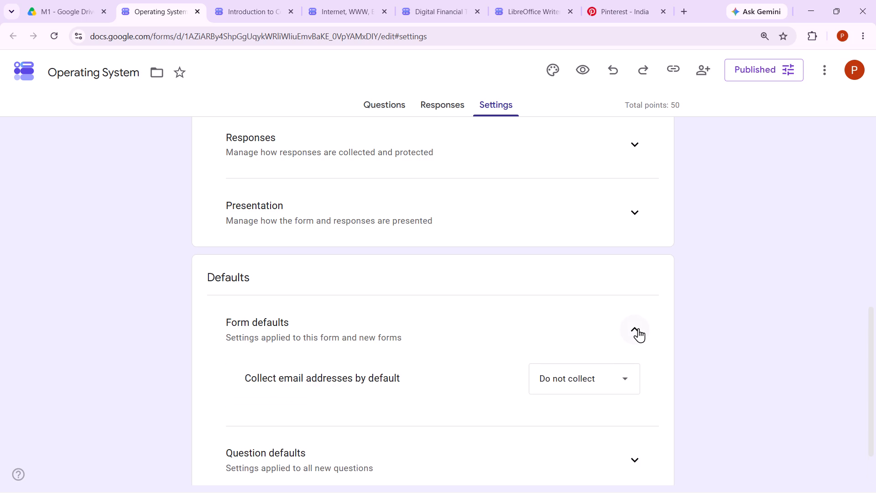
{"action": "scroll", "coordinate": [638, 328], "scroll_direction": "down", "scroll_amount": 4}
{"action": "scroll", "coordinate": [635, 323], "scroll_direction": "up", "scroll_amount": 4}
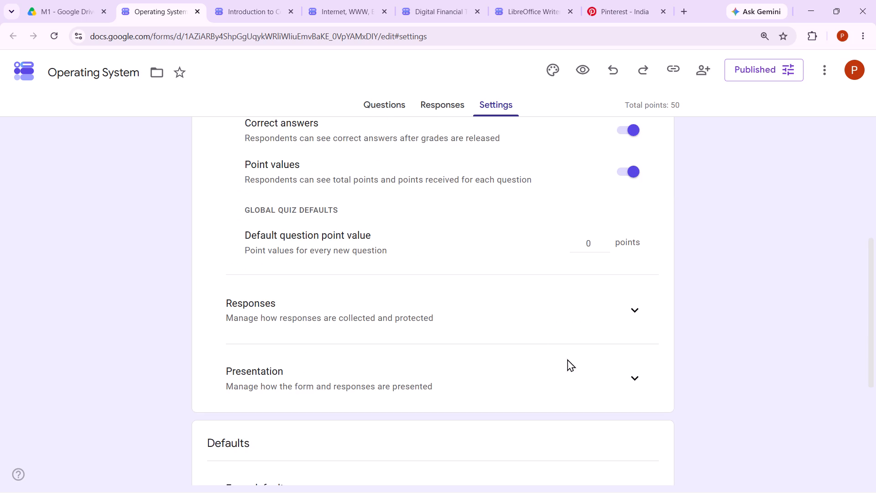
{"action": "left_click", "coordinate": [633, 376]}
{"action": "scroll", "coordinate": [610, 325], "scroll_direction": "down", "scroll_amount": 5}
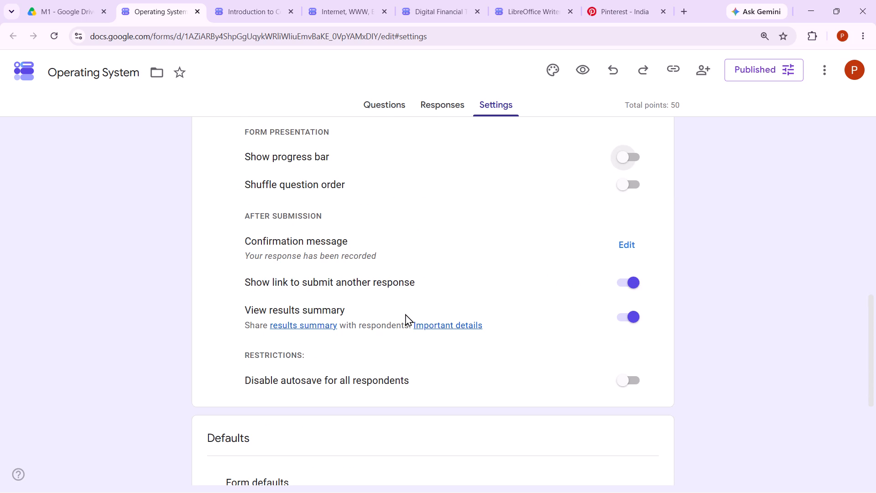
{"action": "scroll", "coordinate": [403, 314], "scroll_direction": "up", "scroll_amount": 9}
{"action": "scroll", "coordinate": [430, 287], "scroll_direction": "up", "scroll_amount": 8}
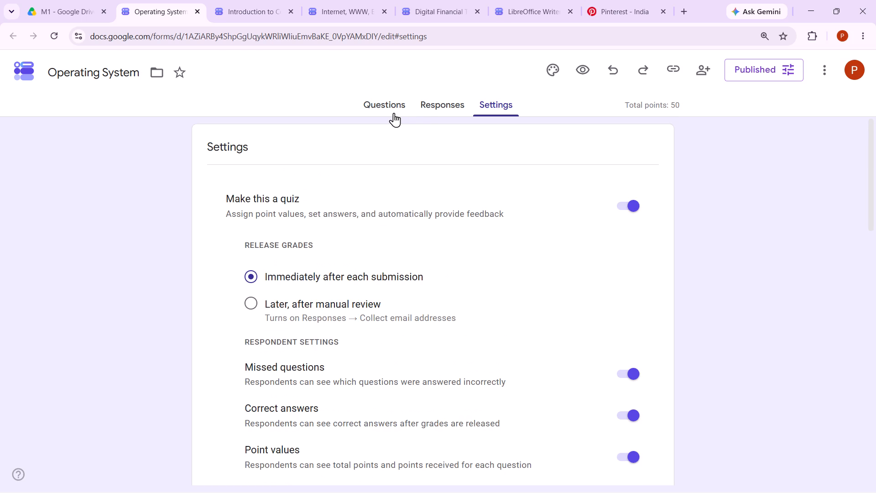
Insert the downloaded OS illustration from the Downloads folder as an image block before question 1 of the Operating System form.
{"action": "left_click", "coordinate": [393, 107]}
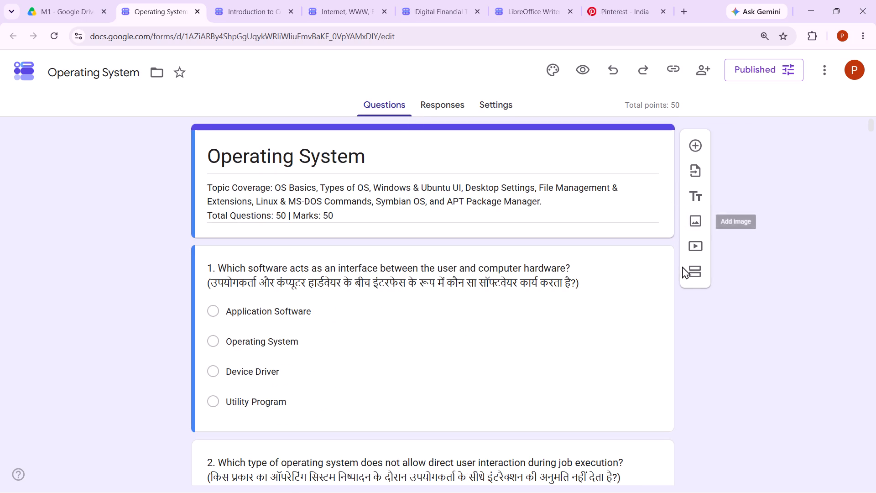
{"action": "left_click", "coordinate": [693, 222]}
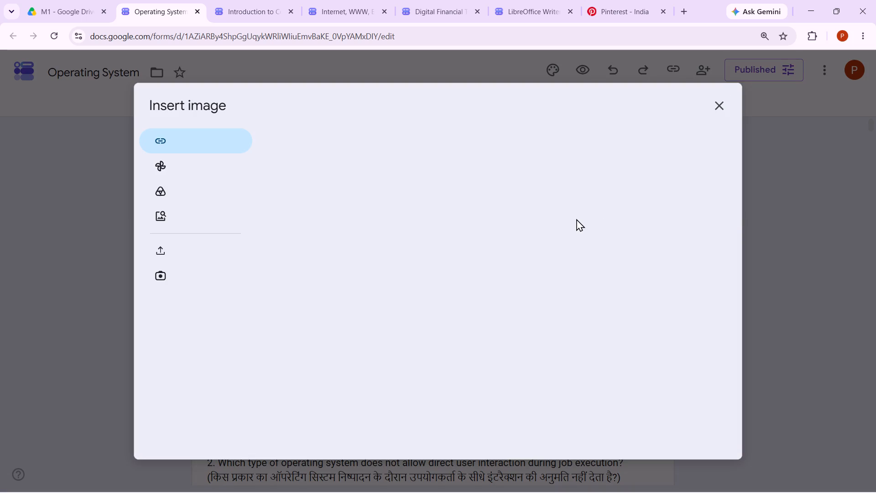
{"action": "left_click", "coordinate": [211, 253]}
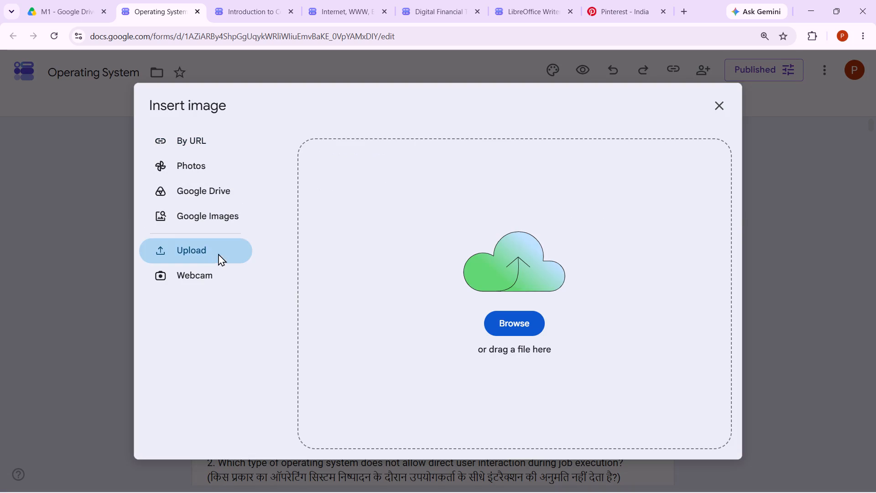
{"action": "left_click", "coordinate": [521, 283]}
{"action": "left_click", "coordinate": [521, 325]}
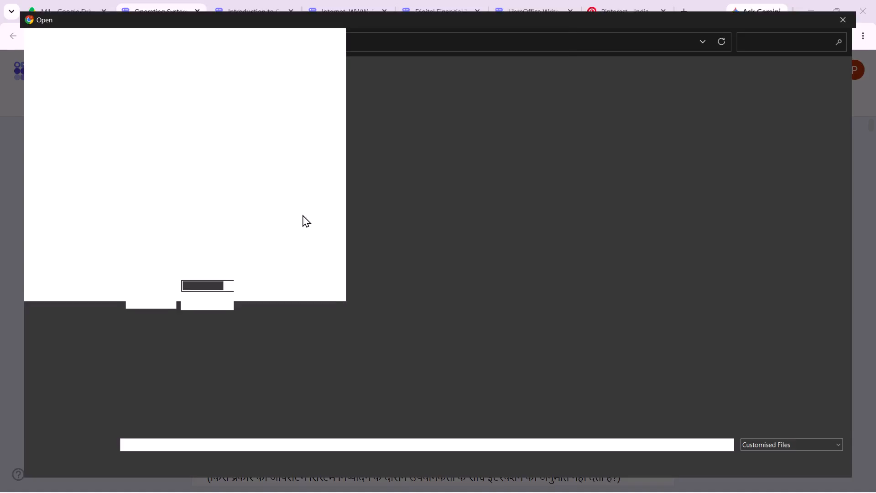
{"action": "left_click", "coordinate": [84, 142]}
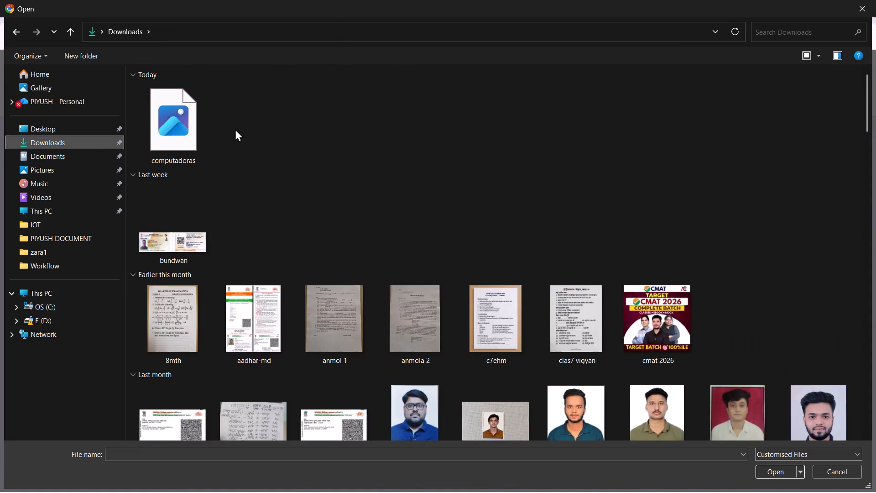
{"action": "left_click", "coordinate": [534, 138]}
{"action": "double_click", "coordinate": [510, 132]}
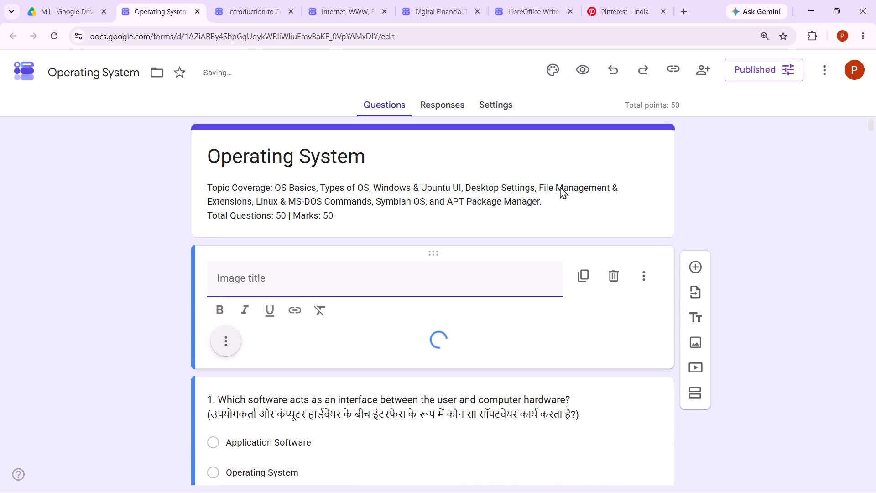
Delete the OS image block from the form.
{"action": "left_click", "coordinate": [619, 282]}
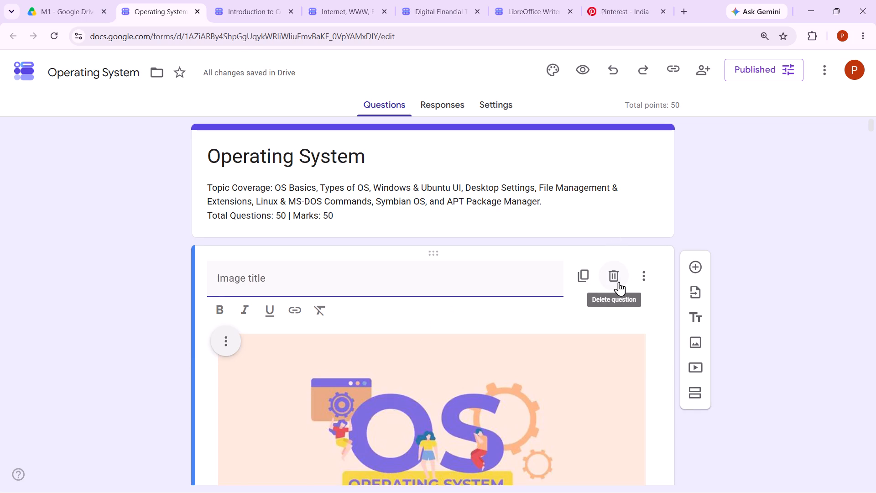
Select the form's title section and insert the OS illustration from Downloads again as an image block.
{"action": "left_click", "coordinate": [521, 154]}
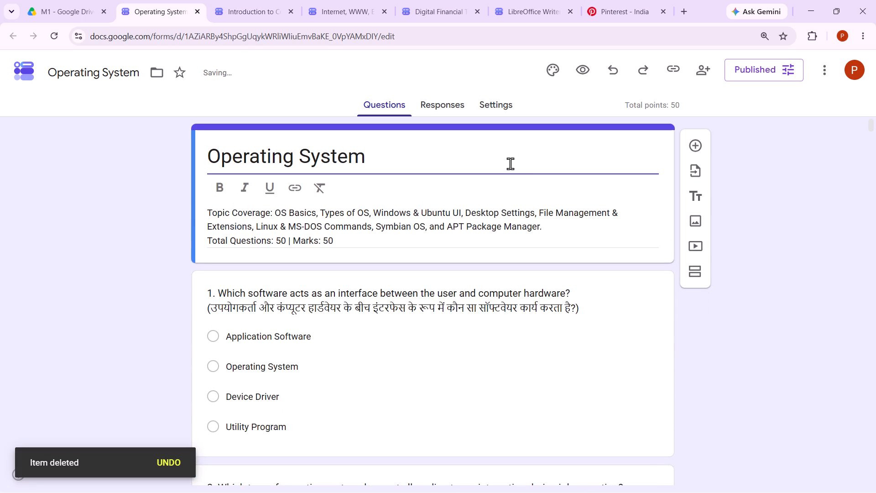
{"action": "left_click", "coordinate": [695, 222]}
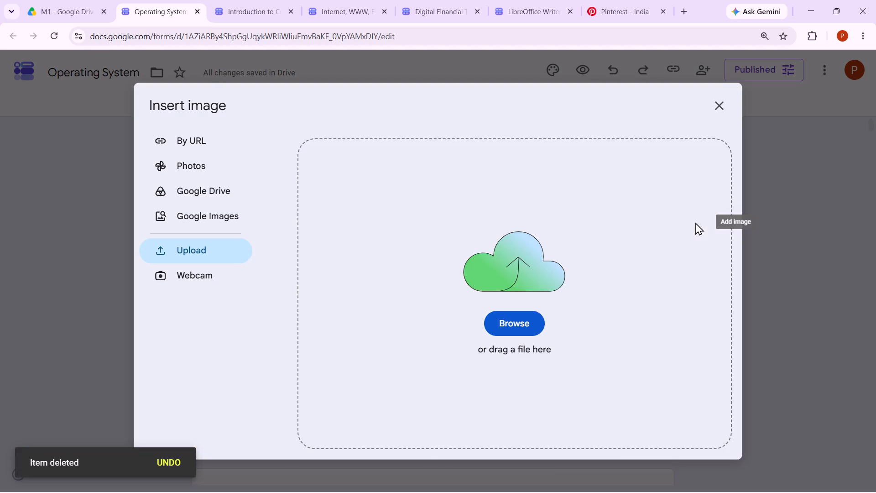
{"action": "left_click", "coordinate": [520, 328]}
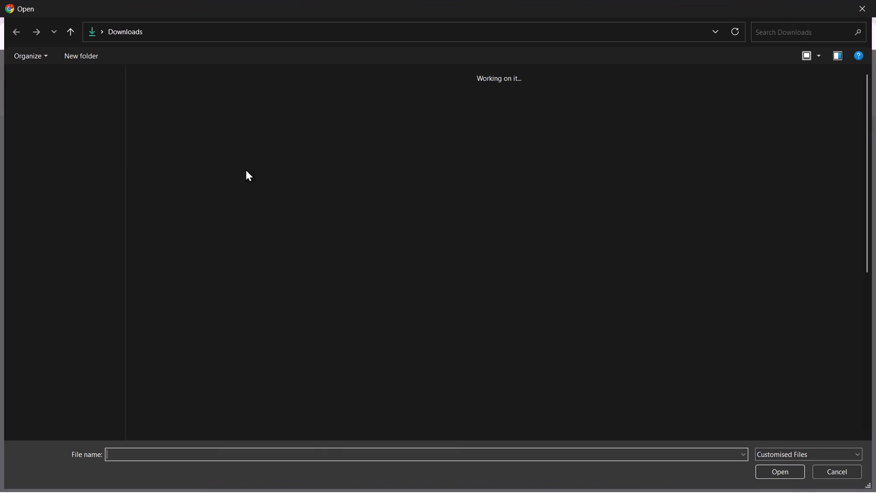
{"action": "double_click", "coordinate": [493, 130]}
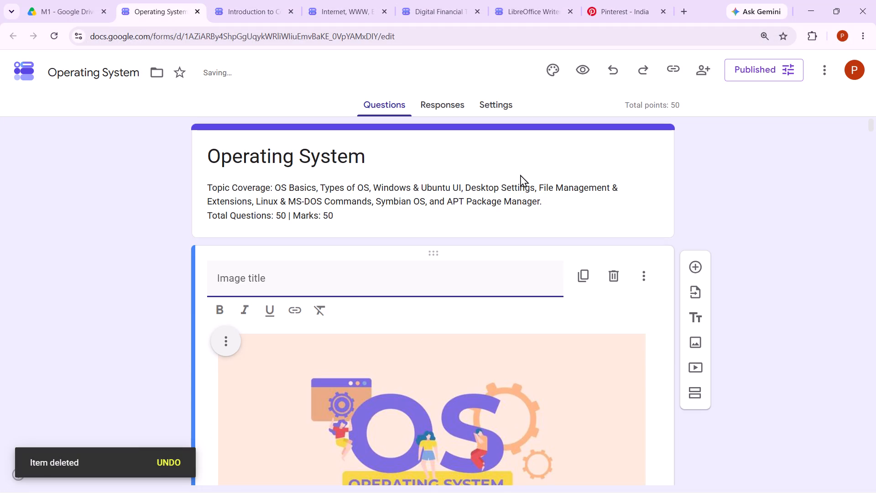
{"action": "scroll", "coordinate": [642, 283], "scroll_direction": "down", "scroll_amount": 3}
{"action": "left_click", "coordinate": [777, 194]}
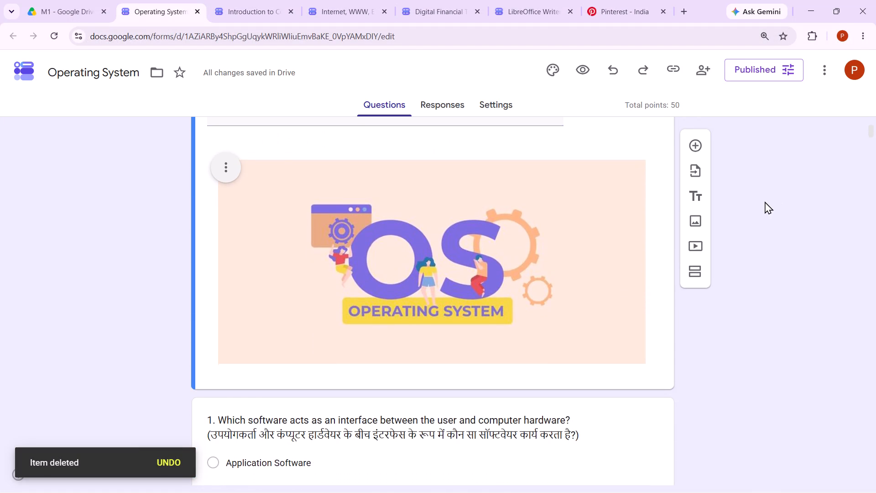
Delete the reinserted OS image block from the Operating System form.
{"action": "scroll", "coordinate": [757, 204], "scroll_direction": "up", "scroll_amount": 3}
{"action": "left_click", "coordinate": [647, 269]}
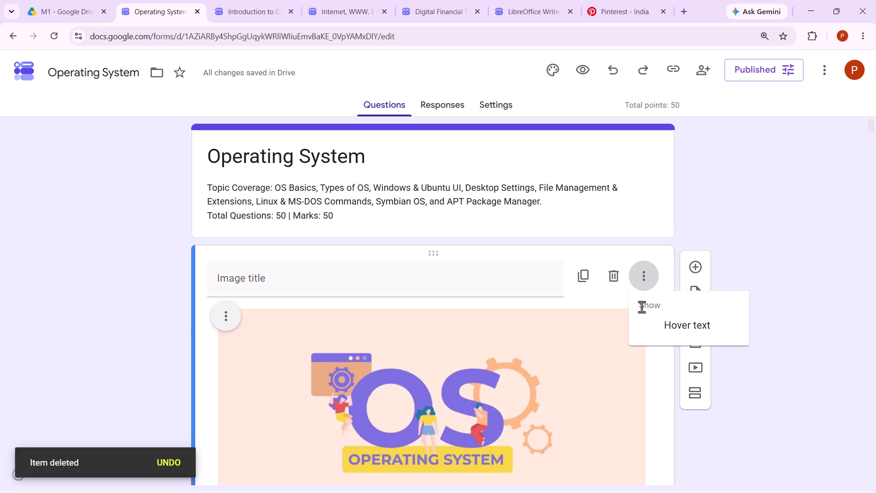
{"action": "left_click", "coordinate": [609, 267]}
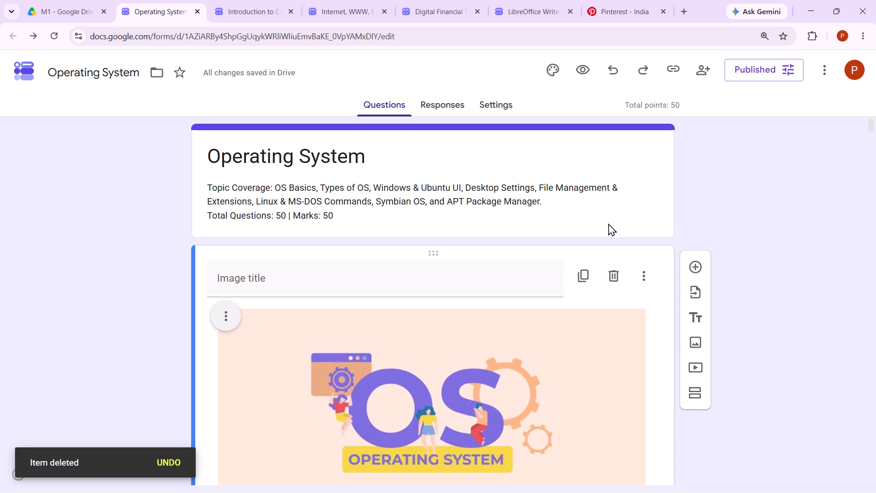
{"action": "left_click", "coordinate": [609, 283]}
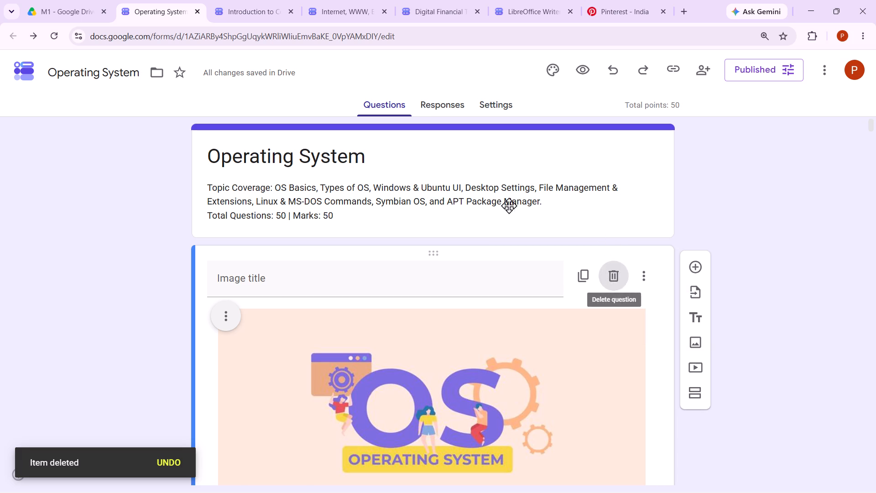
Examine the Operating System form's settings and additional form options, down to the presentation options.
{"action": "left_click", "coordinate": [496, 110]}
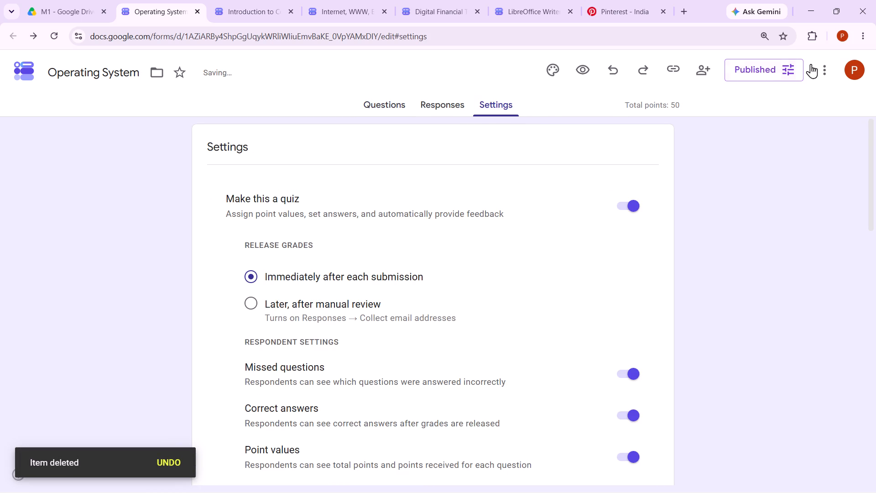
{"action": "left_click", "coordinate": [821, 64]}
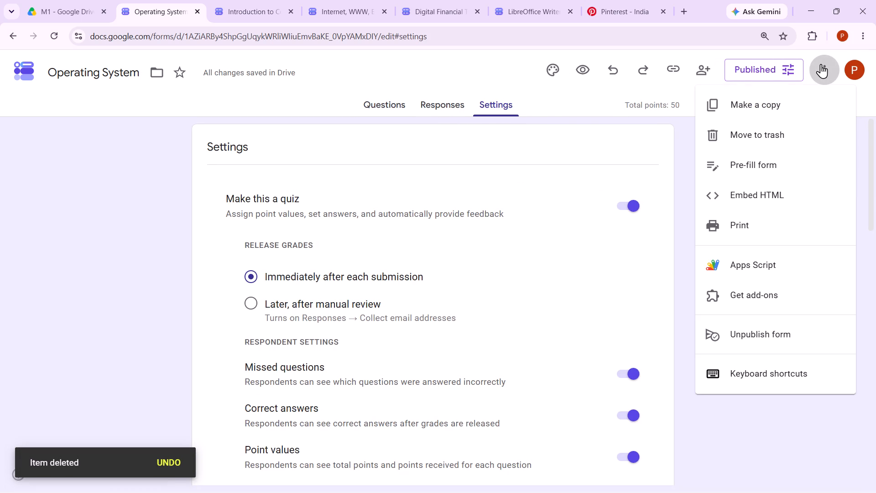
{"action": "left_click", "coordinate": [821, 64]}
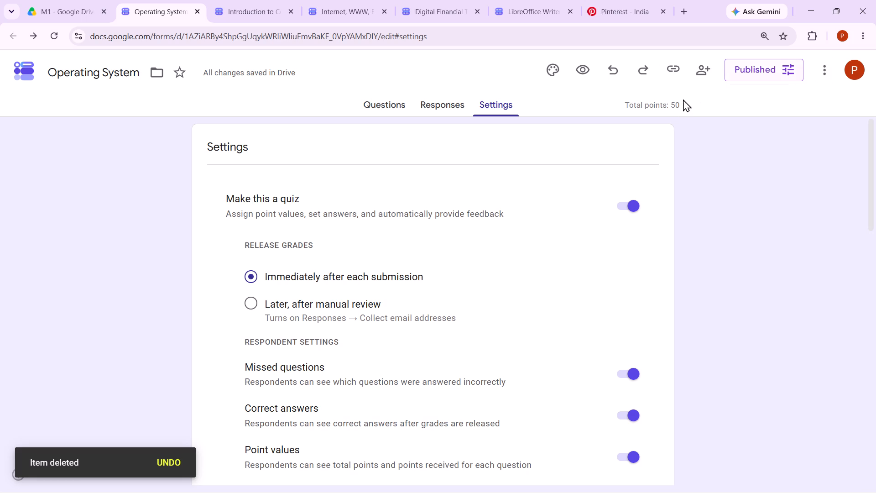
{"action": "scroll", "coordinate": [320, 250], "scroll_direction": "down", "scroll_amount": 2}
{"action": "scroll", "coordinate": [320, 249], "scroll_direction": "up", "scroll_amount": 1}
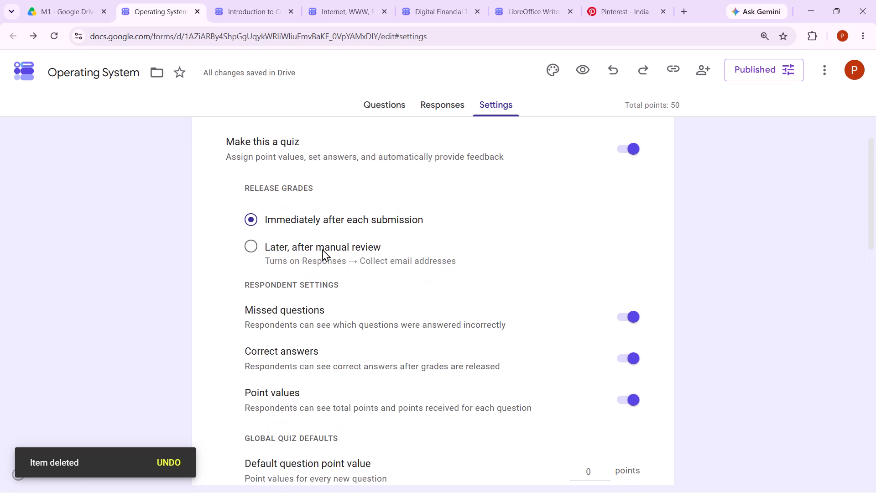
{"action": "scroll", "coordinate": [324, 248], "scroll_direction": "down", "scroll_amount": 4}
{"action": "scroll", "coordinate": [549, 250], "scroll_direction": "down", "scroll_amount": 3}
{"action": "scroll", "coordinate": [594, 244], "scroll_direction": "down", "scroll_amount": 1}
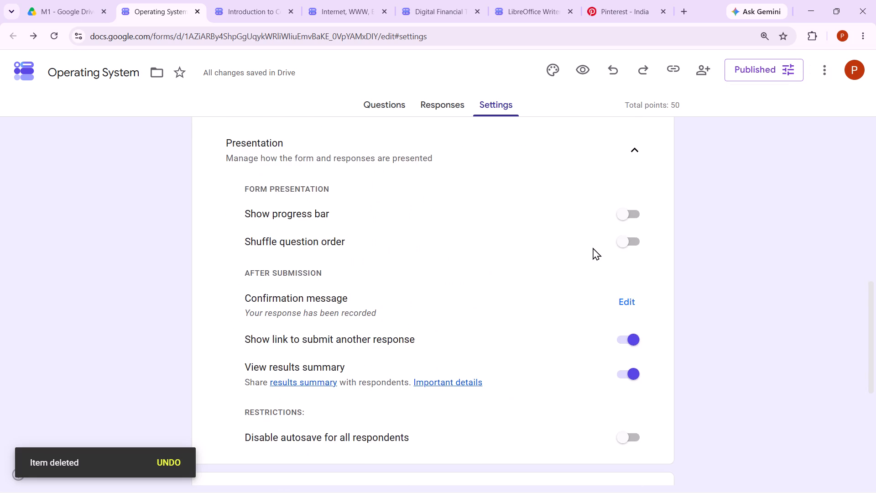
Examine the Operating System form's presentation, form default, question default, response and quiz settings.
{"action": "scroll", "coordinate": [593, 247], "scroll_direction": "down", "scroll_amount": 2}
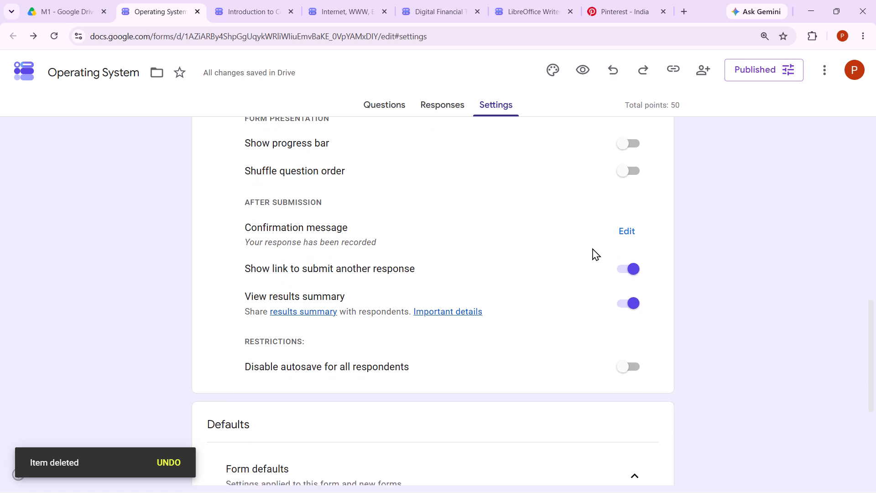
{"action": "scroll", "coordinate": [511, 323], "scroll_direction": "down", "scroll_amount": 3}
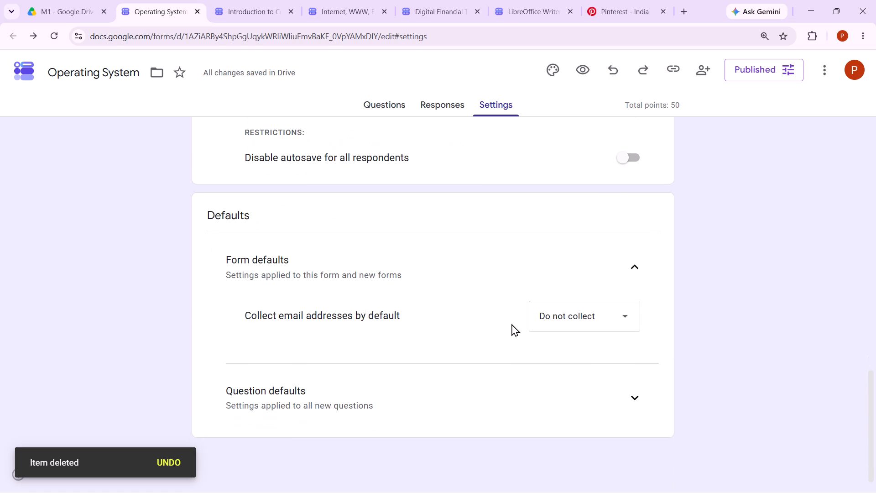
{"action": "scroll", "coordinate": [573, 320], "scroll_direction": "down", "scroll_amount": 2}
{"action": "left_click", "coordinate": [637, 395]}
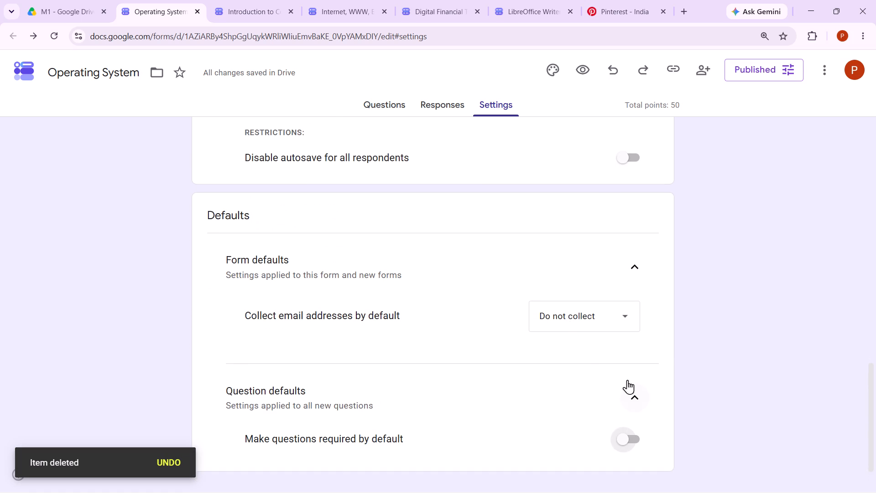
{"action": "scroll", "coordinate": [619, 367], "scroll_direction": "down", "scroll_amount": 2}
{"action": "scroll", "coordinate": [592, 300], "scroll_direction": "up", "scroll_amount": 1}
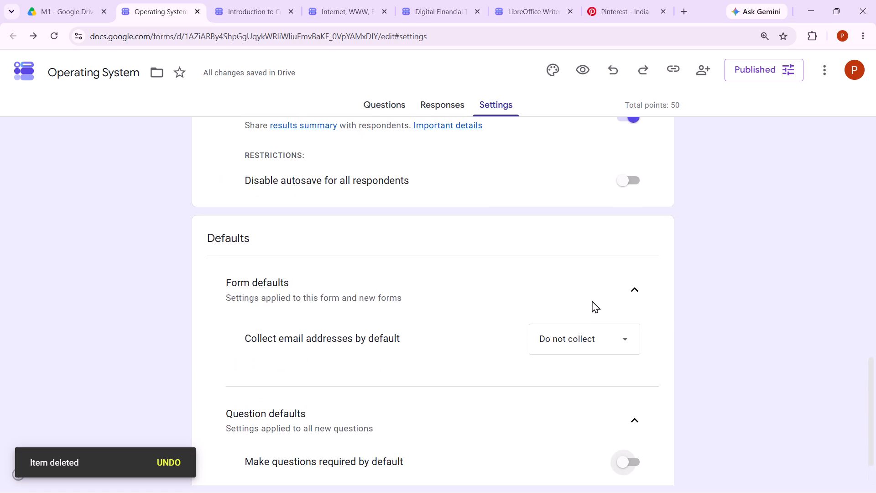
{"action": "scroll", "coordinate": [592, 300], "scroll_direction": "up", "scroll_amount": 9}
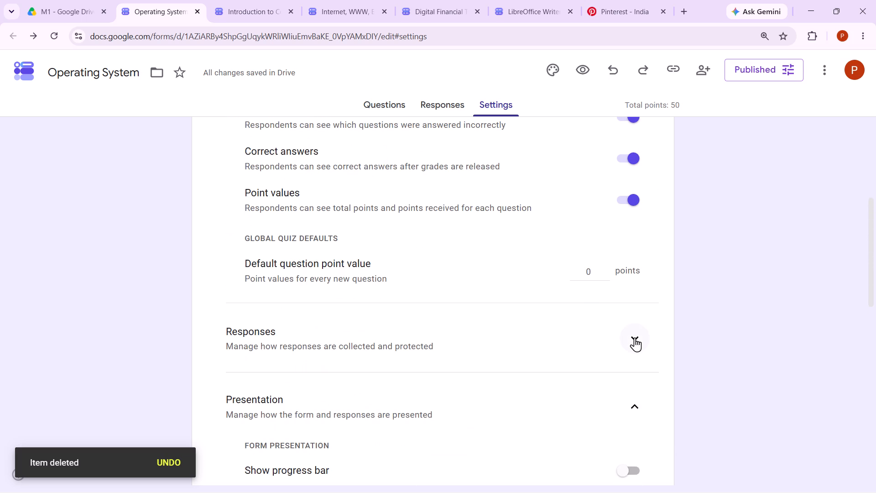
{"action": "left_click", "coordinate": [635, 337]}
{"action": "scroll", "coordinate": [624, 335], "scroll_direction": "down", "scroll_amount": 2}
{"action": "scroll", "coordinate": [621, 333], "scroll_direction": "up", "scroll_amount": 5}
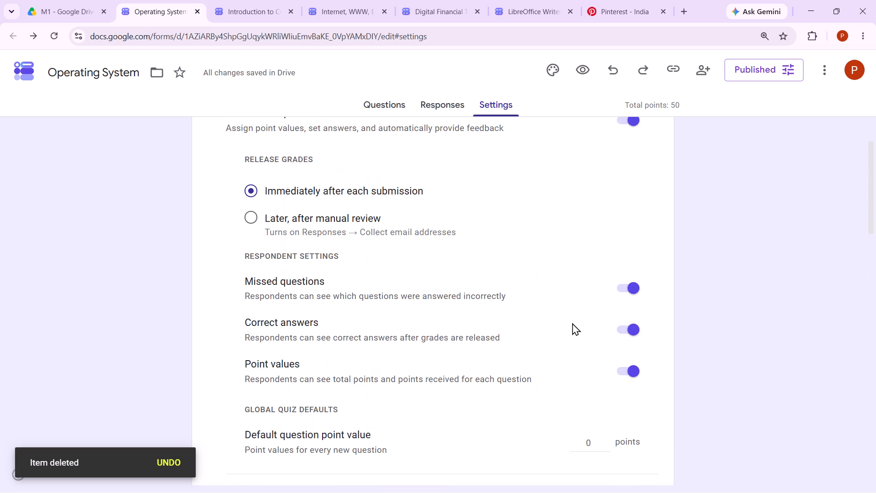
{"action": "scroll", "coordinate": [396, 320], "scroll_direction": "up", "scroll_amount": 5}
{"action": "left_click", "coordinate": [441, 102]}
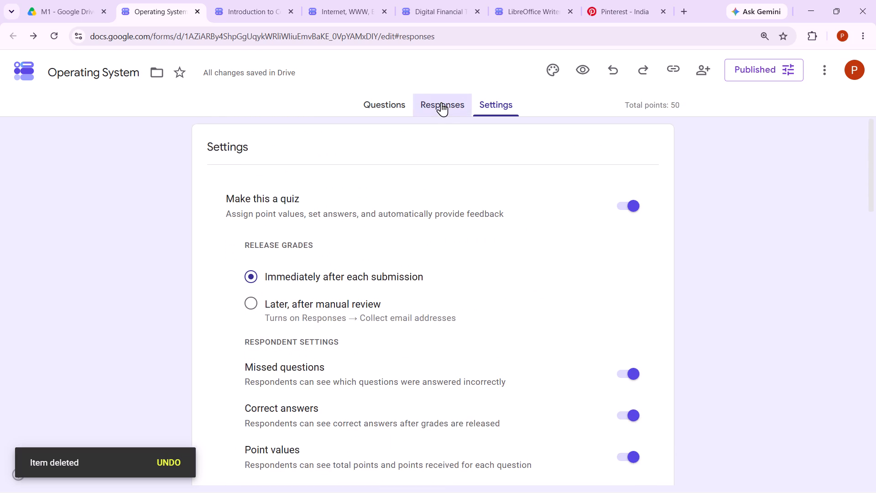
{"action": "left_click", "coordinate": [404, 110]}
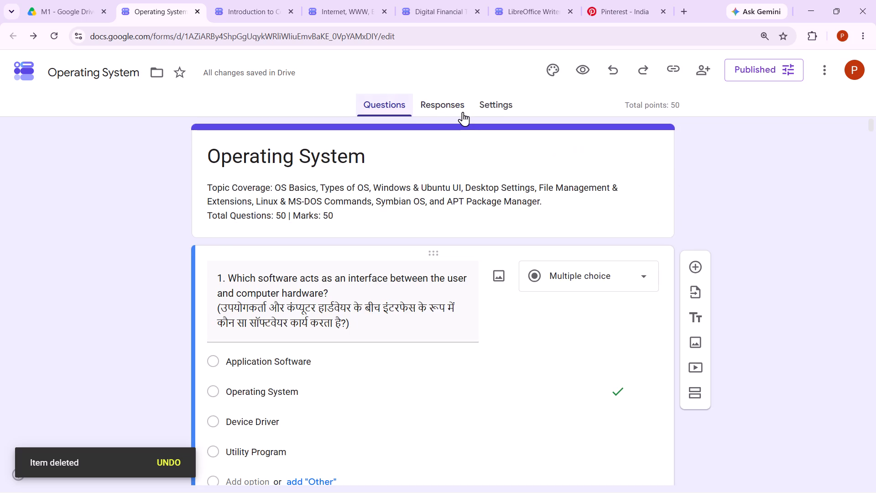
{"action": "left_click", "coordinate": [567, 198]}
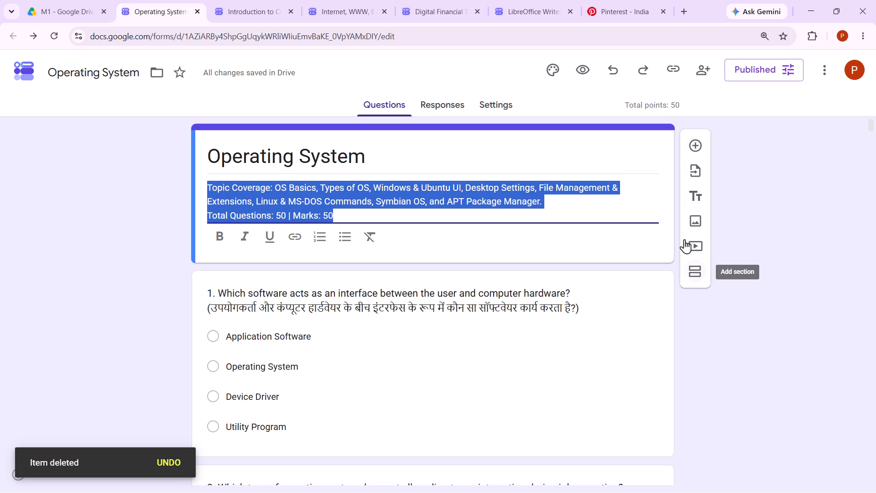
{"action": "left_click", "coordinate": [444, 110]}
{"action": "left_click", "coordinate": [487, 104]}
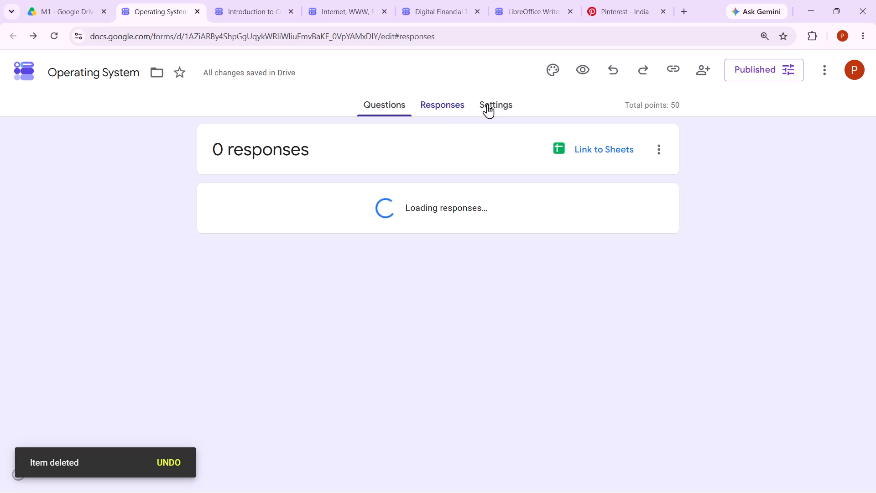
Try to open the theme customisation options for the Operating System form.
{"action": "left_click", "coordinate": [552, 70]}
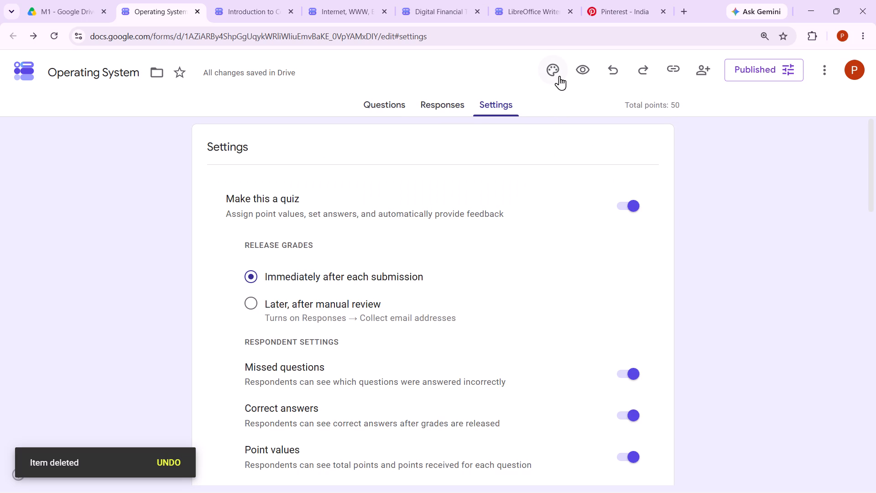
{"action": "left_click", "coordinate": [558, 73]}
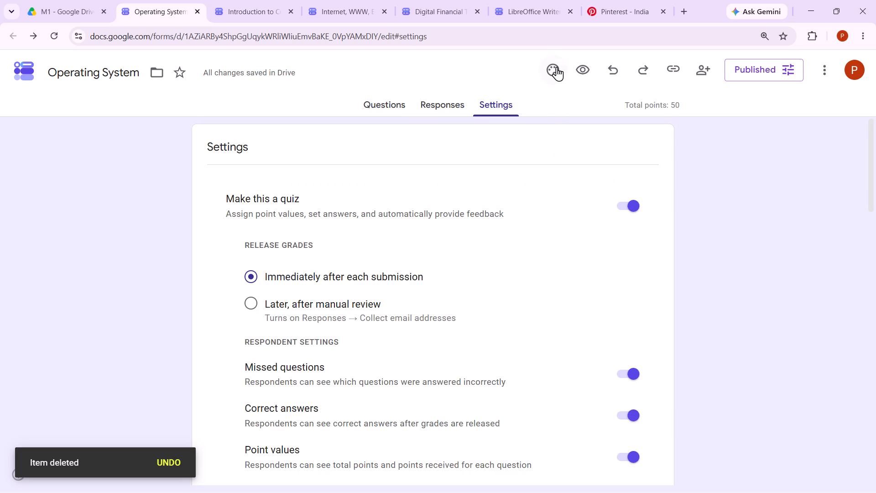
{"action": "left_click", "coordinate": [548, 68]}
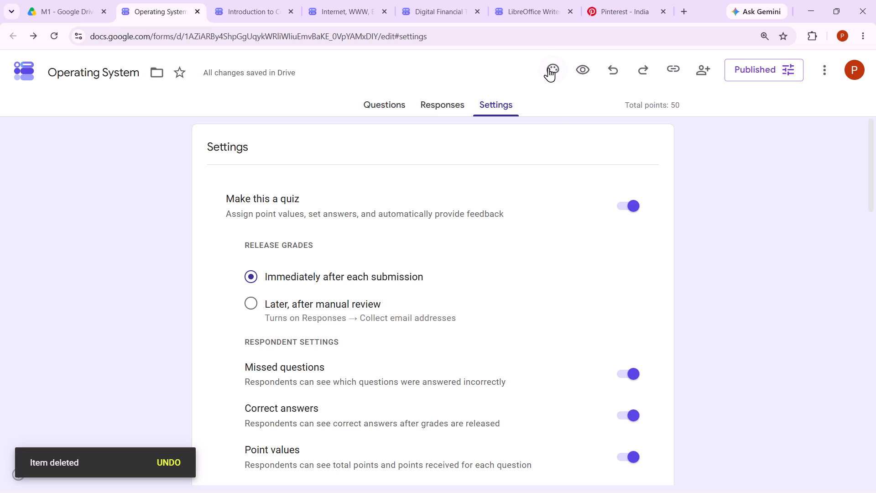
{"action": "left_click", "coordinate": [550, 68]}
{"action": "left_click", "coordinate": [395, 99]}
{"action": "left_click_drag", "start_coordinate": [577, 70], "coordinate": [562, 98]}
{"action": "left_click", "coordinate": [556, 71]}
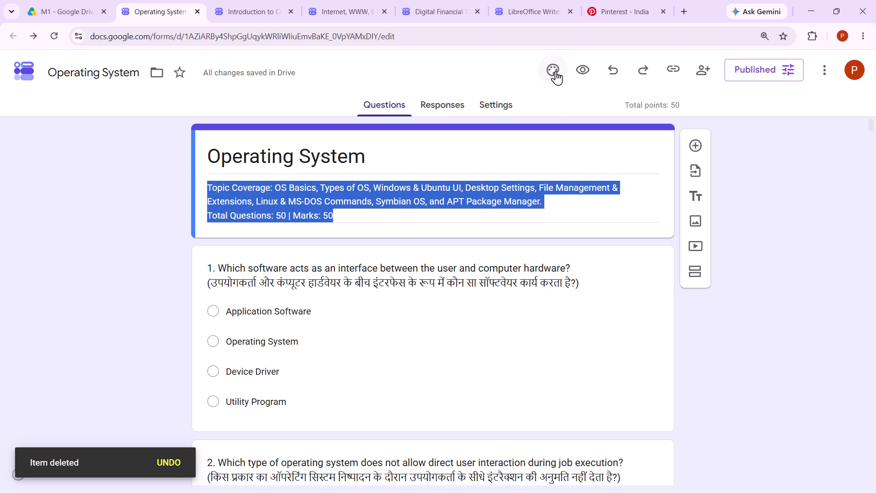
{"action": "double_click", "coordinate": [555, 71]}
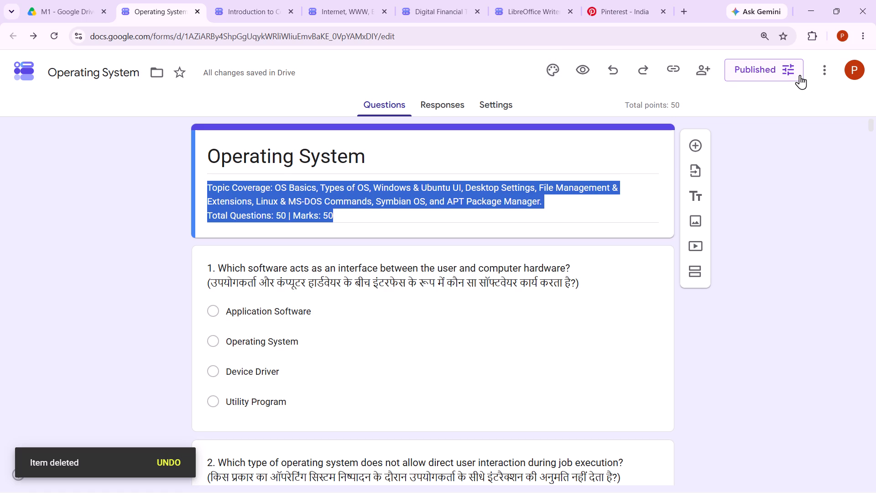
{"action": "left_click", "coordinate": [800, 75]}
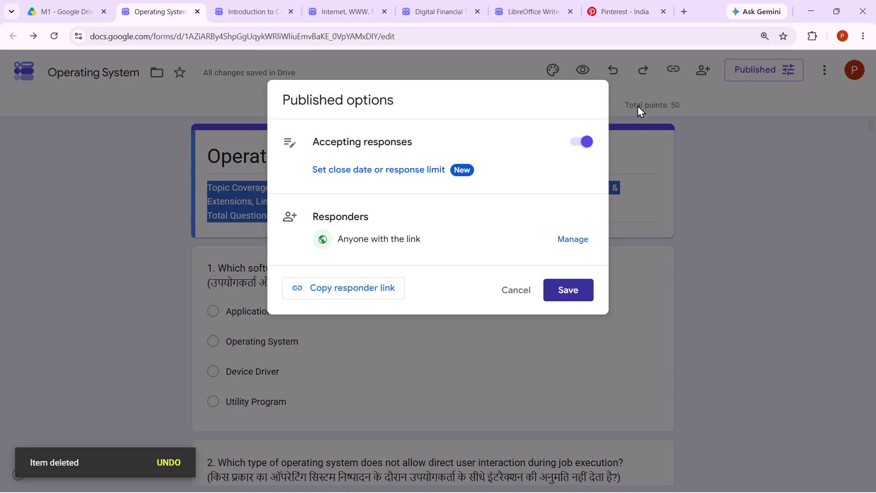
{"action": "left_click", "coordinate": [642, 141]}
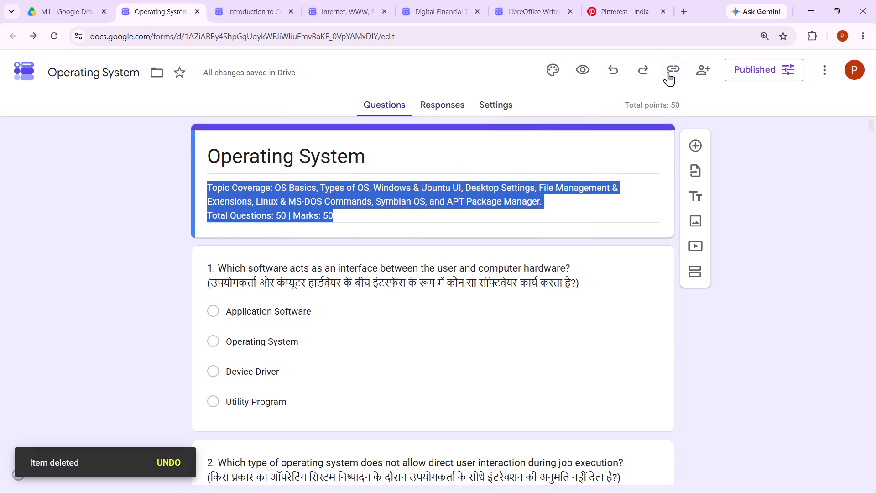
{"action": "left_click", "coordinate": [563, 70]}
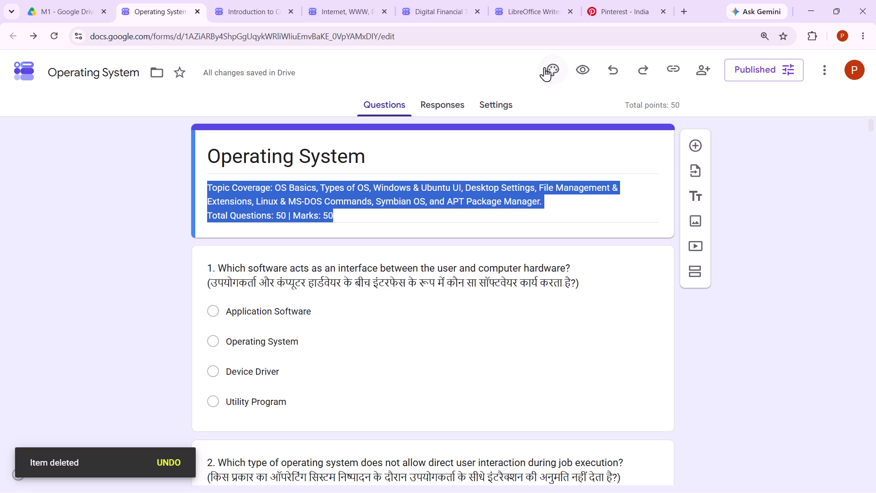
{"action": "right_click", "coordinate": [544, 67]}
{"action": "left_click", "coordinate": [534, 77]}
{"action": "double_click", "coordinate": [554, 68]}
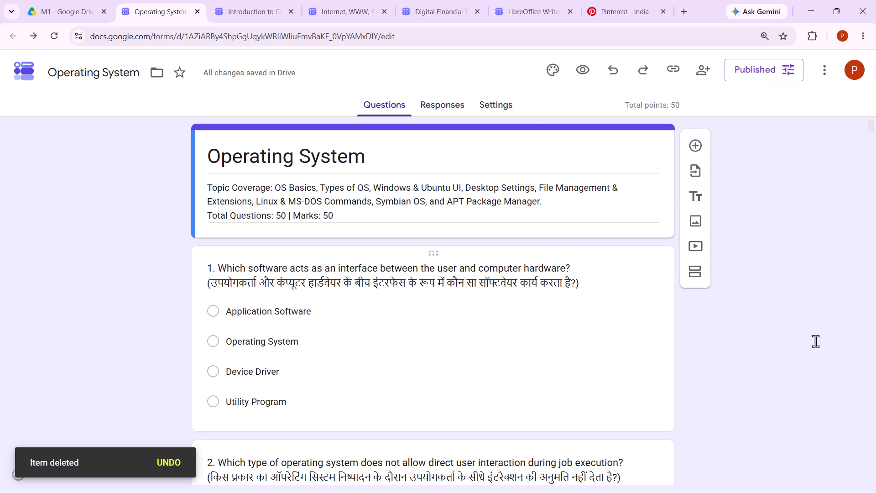
Reload the Operating System form and open its theme customisation options.
{"action": "scroll", "coordinate": [815, 341], "scroll_direction": "down", "scroll_amount": 2}
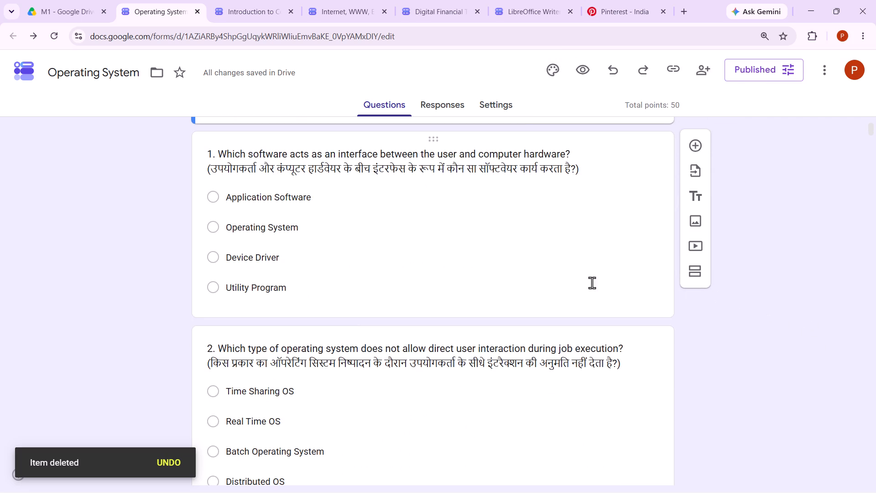
{"action": "key", "text": "ctrl+r"}
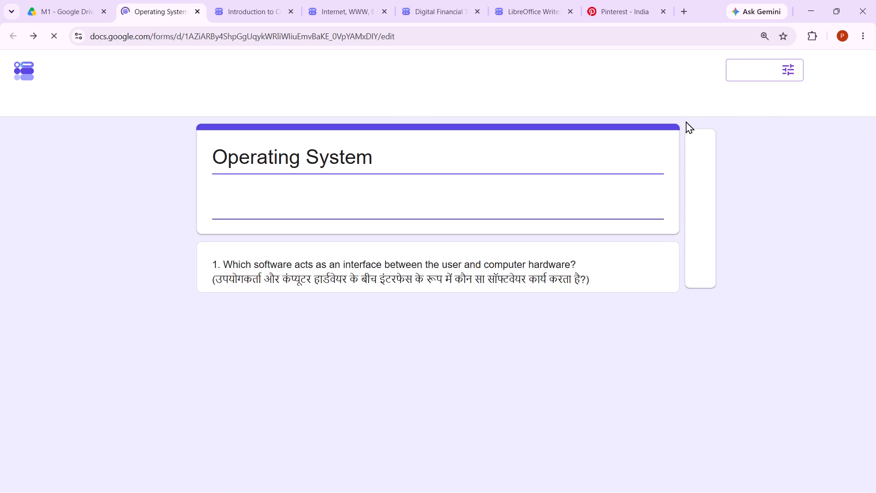
{"action": "left_click", "coordinate": [553, 67]}
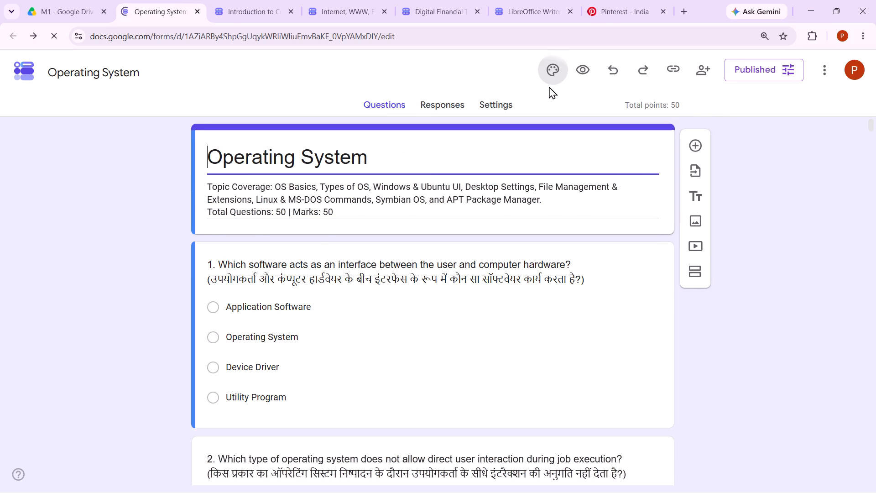
{"action": "left_click", "coordinate": [558, 72]}
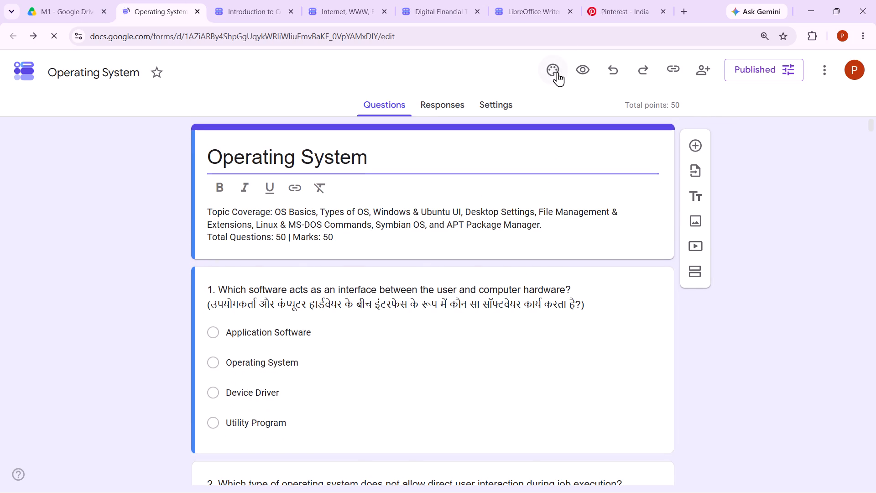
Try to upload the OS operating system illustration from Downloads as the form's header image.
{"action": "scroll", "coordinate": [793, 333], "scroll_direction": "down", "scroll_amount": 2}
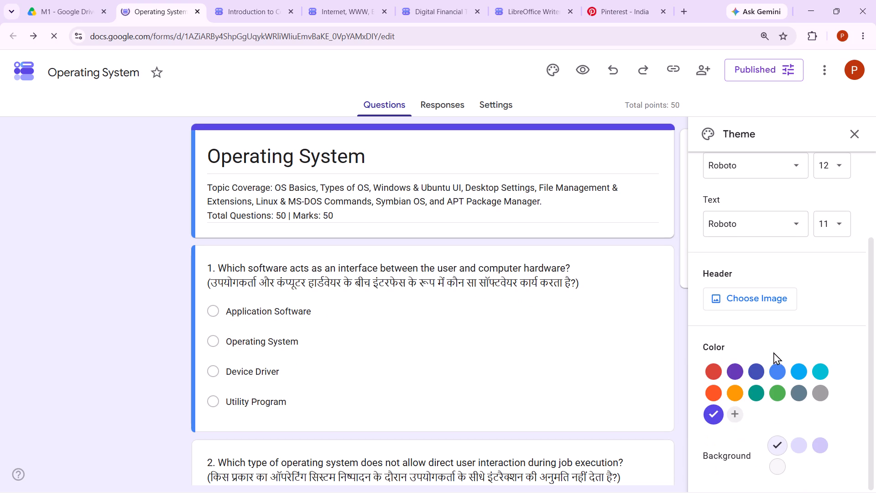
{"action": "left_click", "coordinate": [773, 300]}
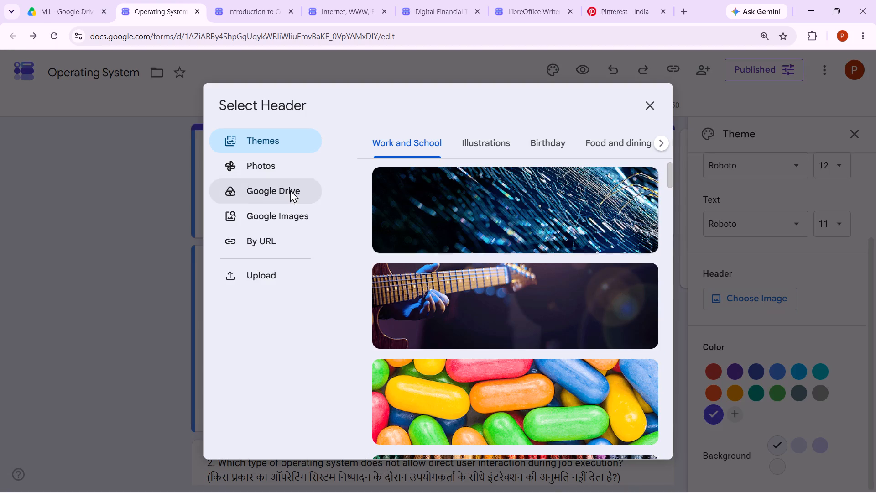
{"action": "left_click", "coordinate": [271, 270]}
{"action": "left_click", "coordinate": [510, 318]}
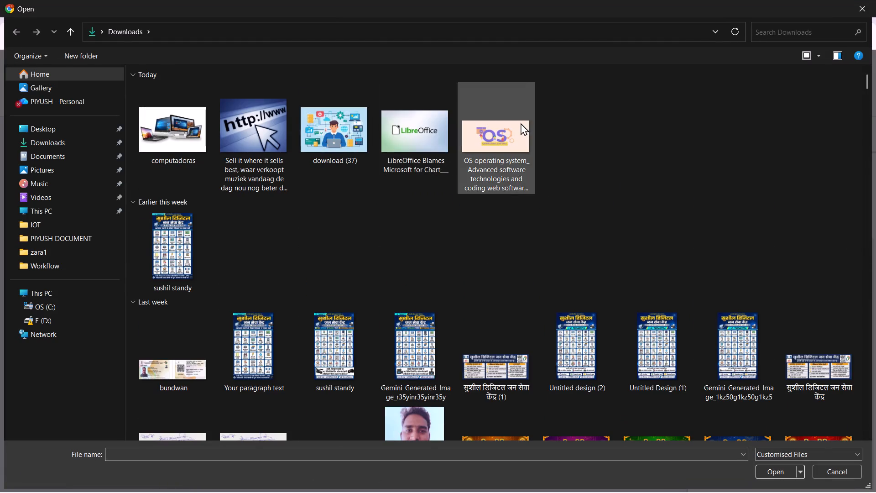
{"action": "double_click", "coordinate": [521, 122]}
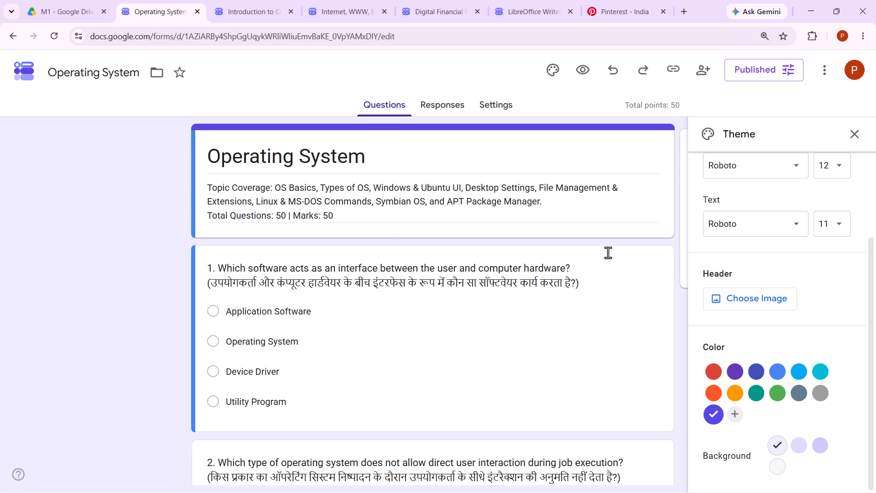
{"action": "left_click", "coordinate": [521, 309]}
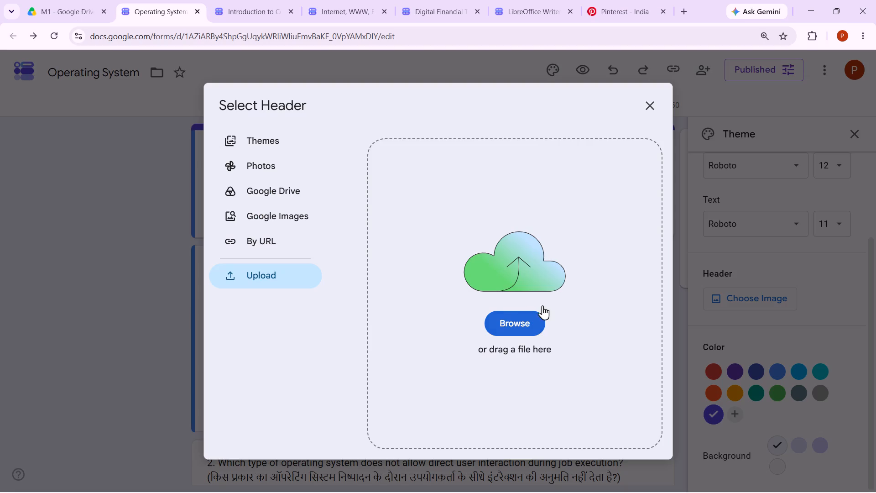
Choose to supply the header image by URL and make the URL field ready for input.
{"action": "left_click", "coordinate": [307, 235]}
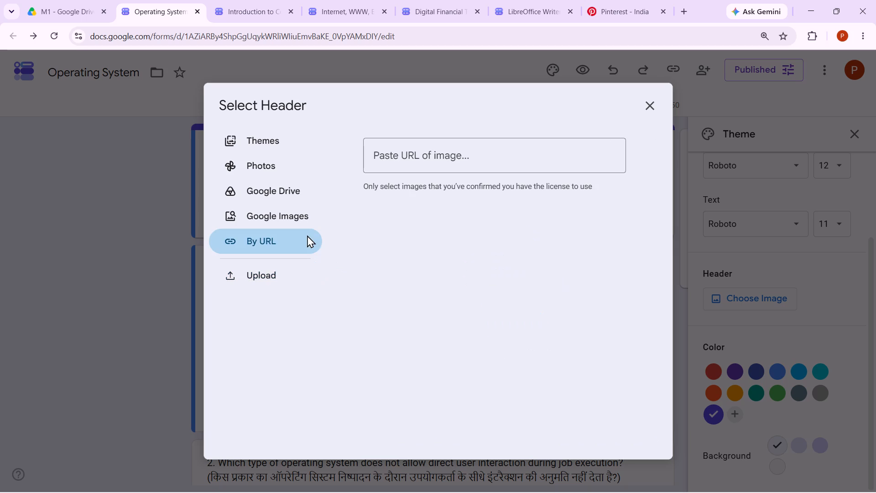
{"action": "left_click", "coordinate": [438, 159]}
Switch to the browser window holding the M1-R5 syllabus and open Pinterest in a new tab.
{"action": "key", "text": "alt+Tab"}
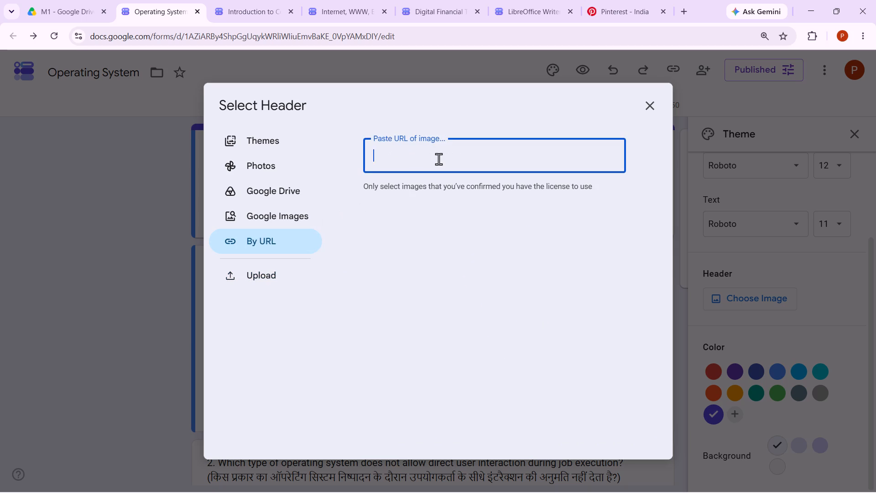
{"action": "key", "text": "alt+Tab"}
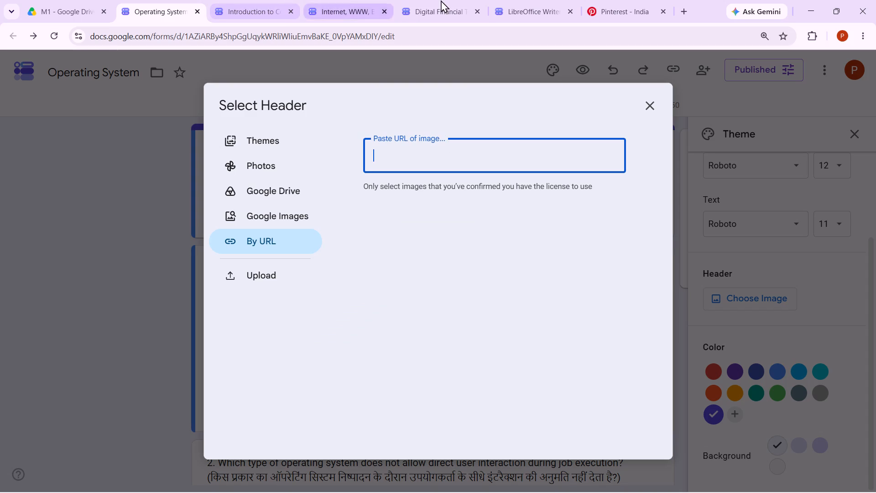
{"action": "left_click", "coordinate": [618, 0]}
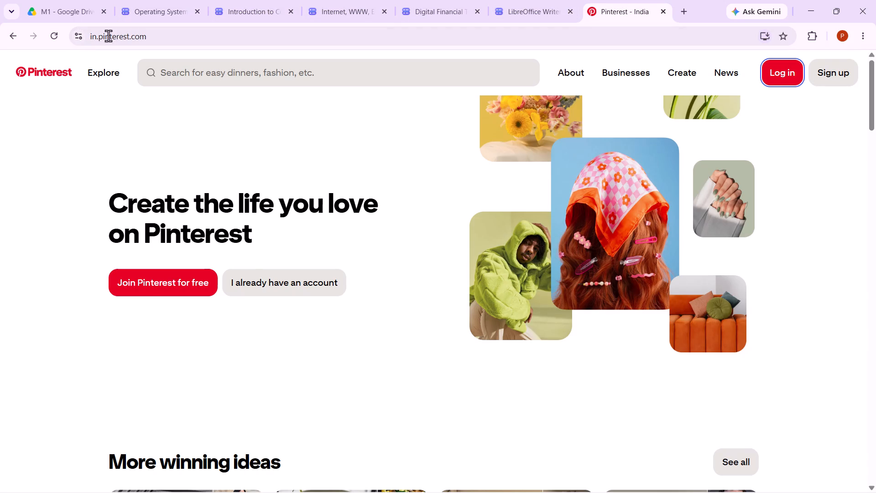
{"action": "key", "text": "alt+Tab"}
{"action": "left_click", "coordinate": [305, 7]}
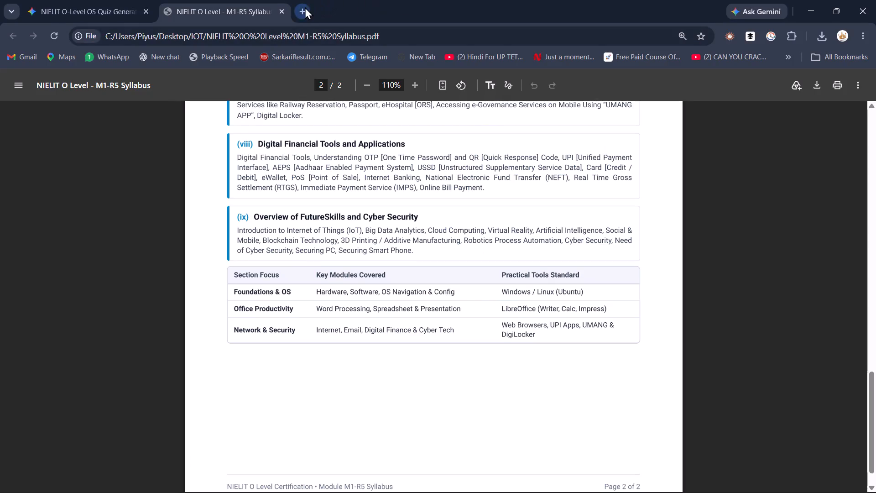
{"action": "type", "text": "pi"}
{"action": "key", "text": "Return"}
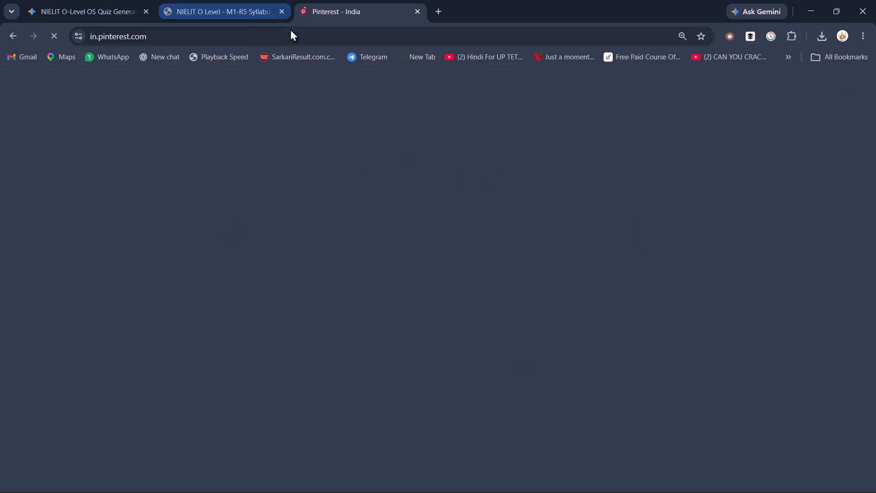
Search Pinterest for "operating system" images.
{"action": "left_click", "coordinate": [276, 85]}
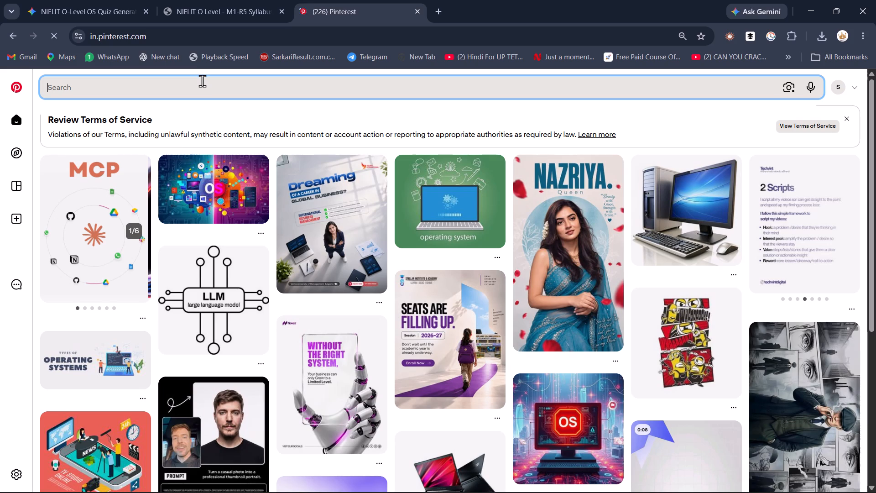
{"action": "left_click", "coordinate": [202, 81]}
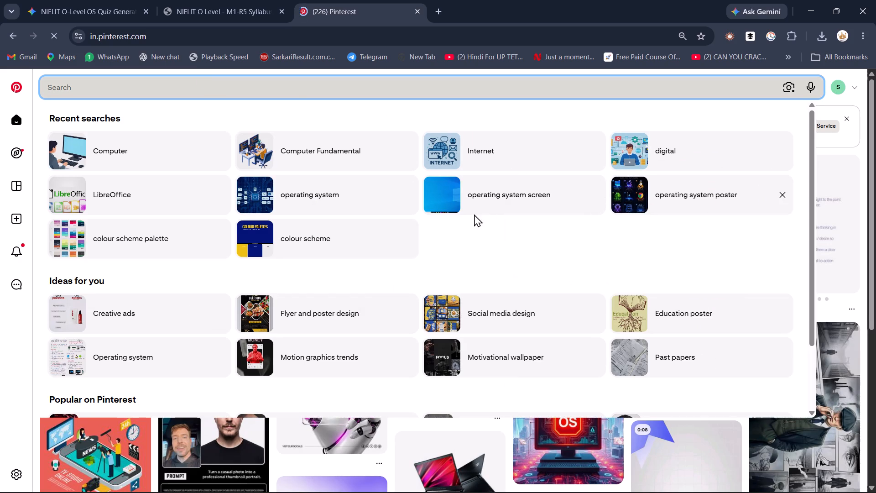
{"action": "left_click", "coordinate": [476, 192]}
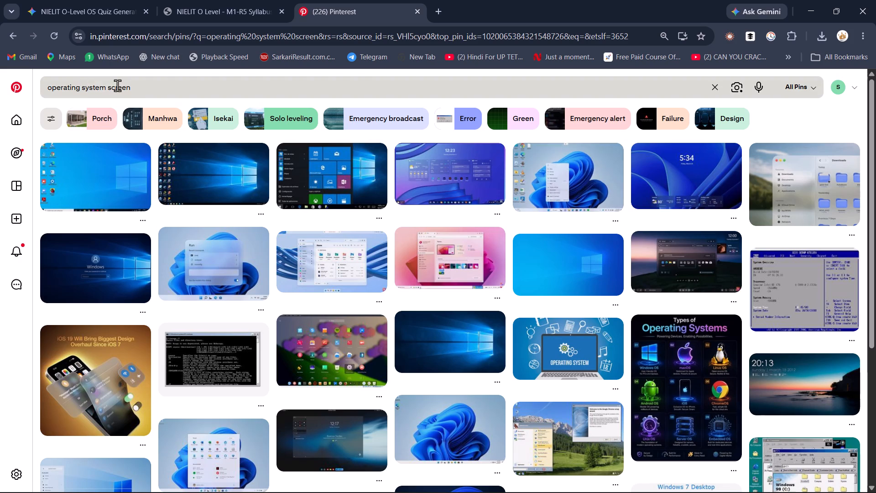
{"action": "double_click", "coordinate": [116, 86]}
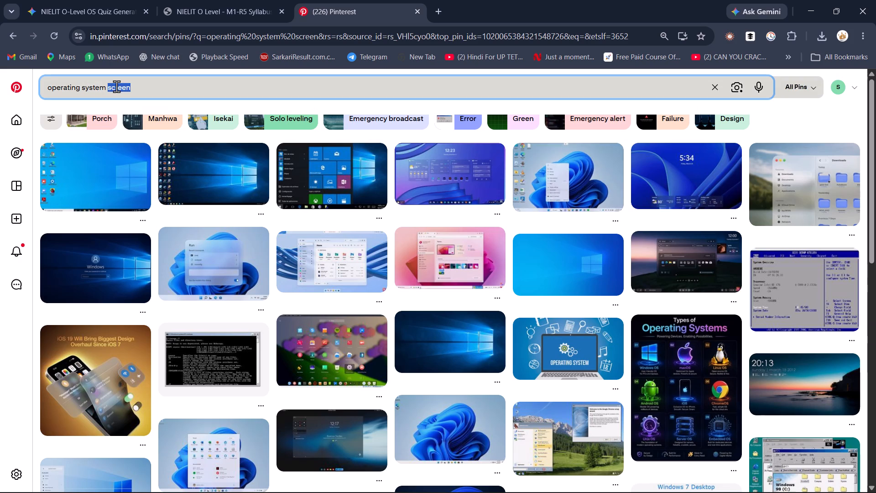
{"action": "key", "text": "BackSpace"}
{"action": "key", "text": "Return"}
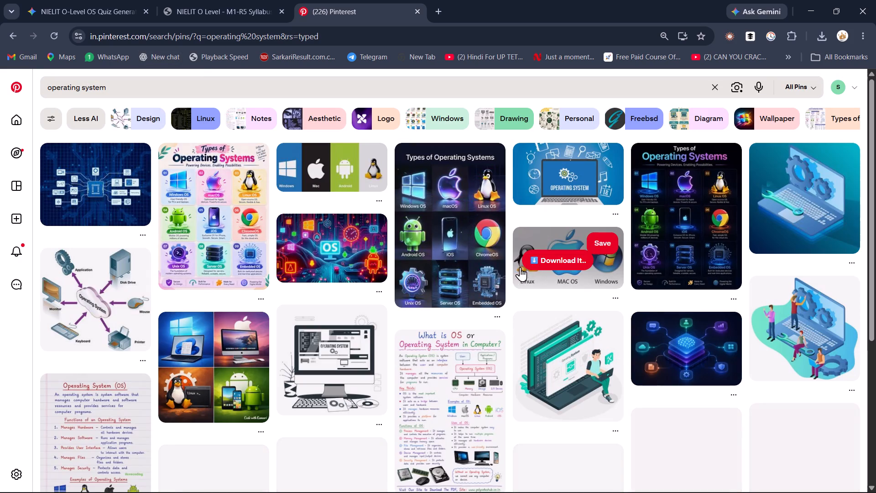
Open the pin showing Windows, Mac, Android and Linux logo panels and examine the related operating system images below it.
{"action": "left_click", "coordinate": [366, 178]}
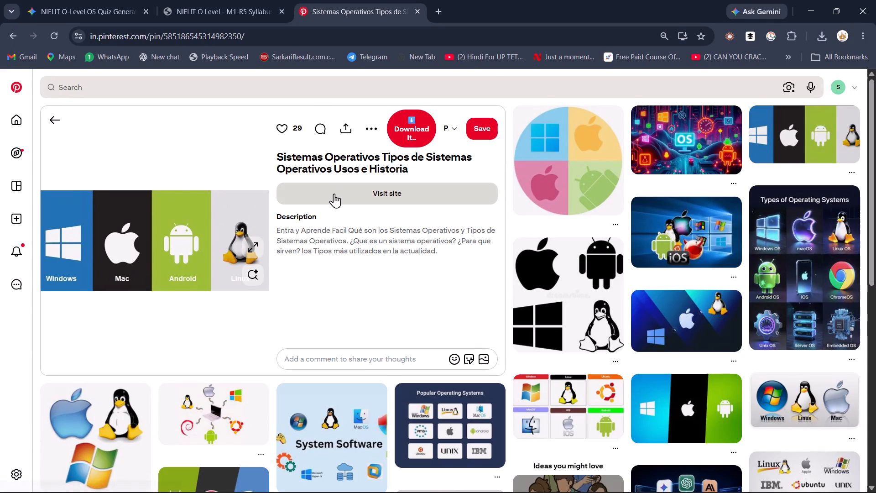
{"action": "scroll", "coordinate": [365, 225], "scroll_direction": "down", "scroll_amount": 4}
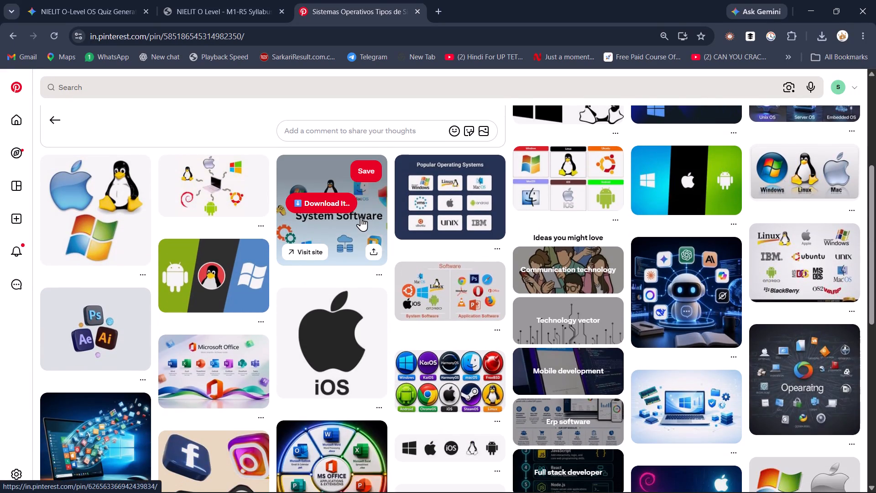
{"action": "scroll", "coordinate": [361, 217], "scroll_direction": "down", "scroll_amount": 2}
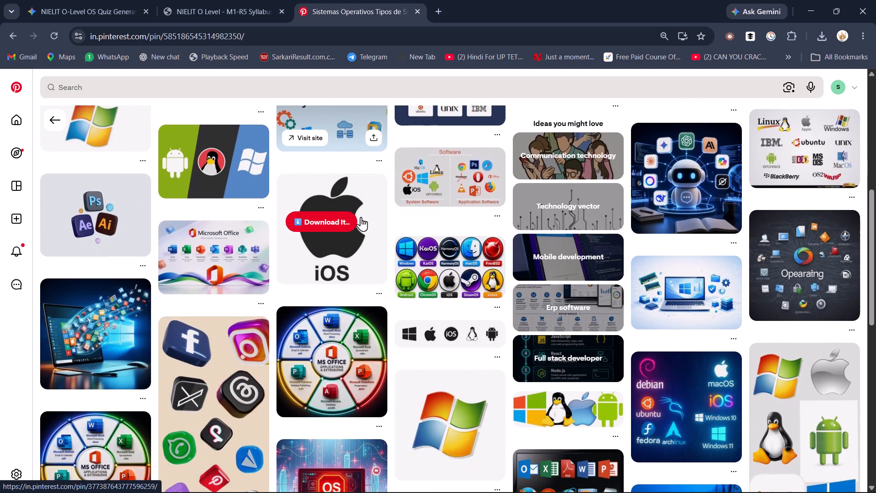
{"action": "scroll", "coordinate": [361, 217], "scroll_direction": "down", "scroll_amount": 1}
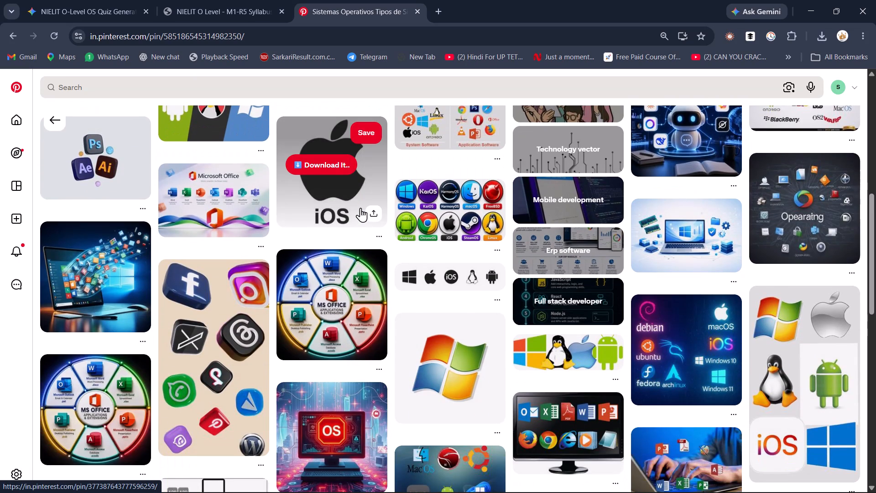
{"action": "scroll", "coordinate": [360, 208], "scroll_direction": "down", "scroll_amount": 6}
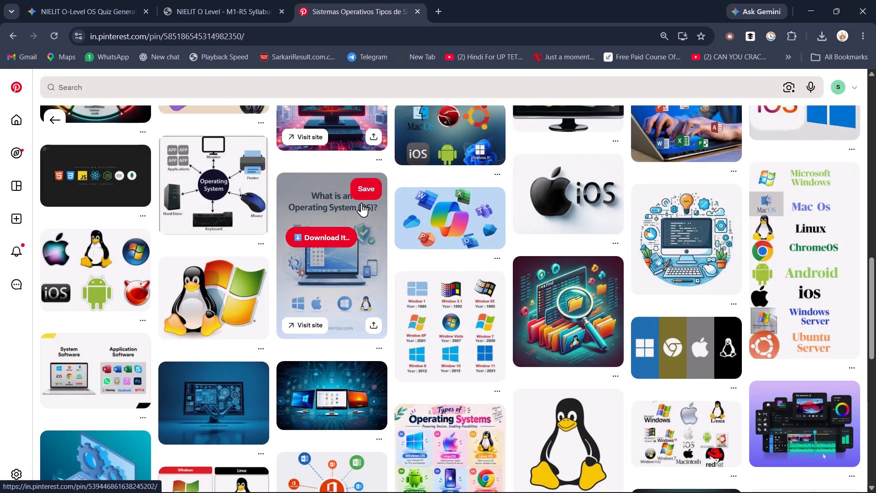
{"action": "scroll", "coordinate": [361, 191], "scroll_direction": "down", "scroll_amount": 4}
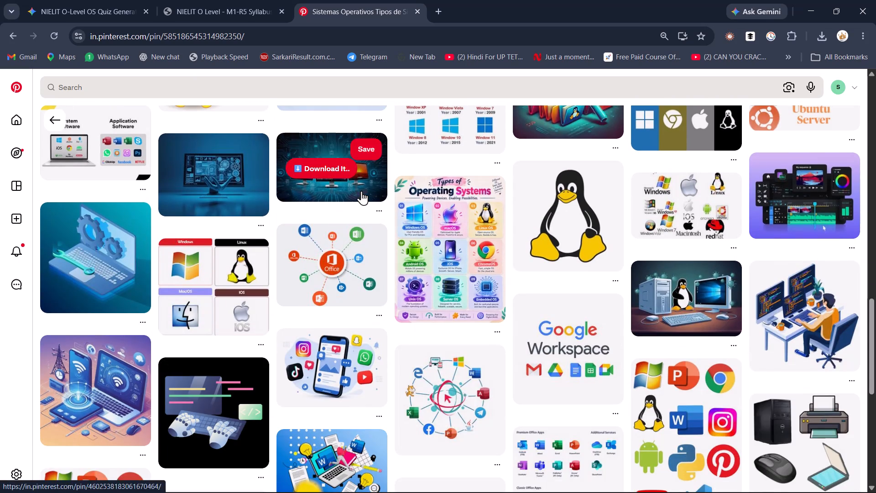
{"action": "scroll", "coordinate": [361, 191], "scroll_direction": "up", "scroll_amount": 14}
{"action": "scroll", "coordinate": [342, 158], "scroll_direction": "down", "scroll_amount": 4}
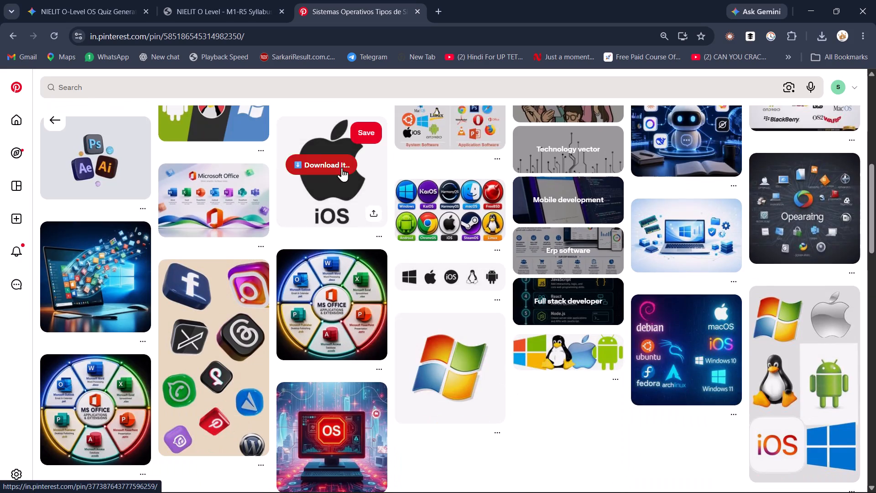
{"action": "scroll", "coordinate": [340, 168], "scroll_direction": "down", "scroll_amount": 3}
{"action": "scroll", "coordinate": [340, 168], "scroll_direction": "up", "scroll_amount": 17}
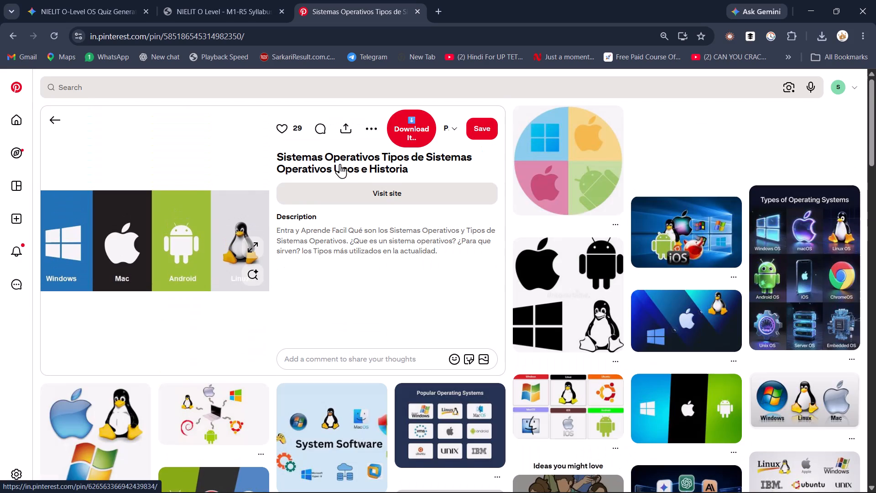
Copy the share link of the opened Windows, Mac, Android and Linux pin.
{"action": "left_click", "coordinate": [367, 121]}
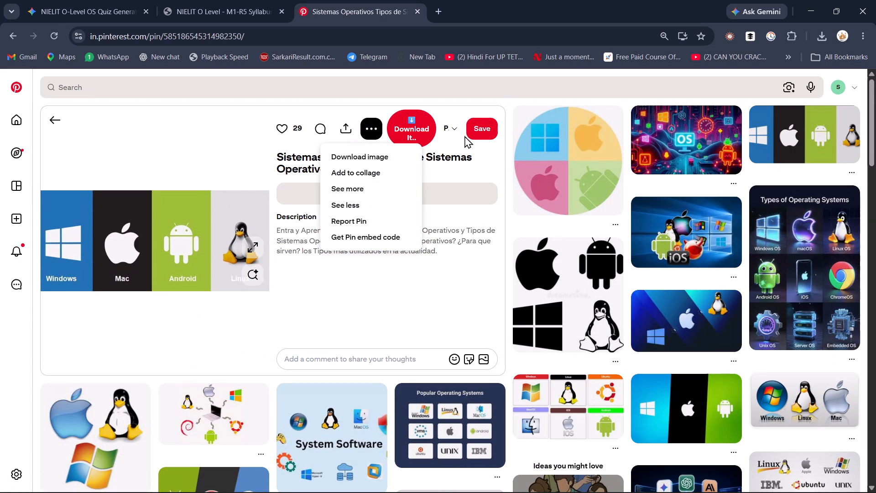
{"action": "left_click", "coordinate": [344, 125]}
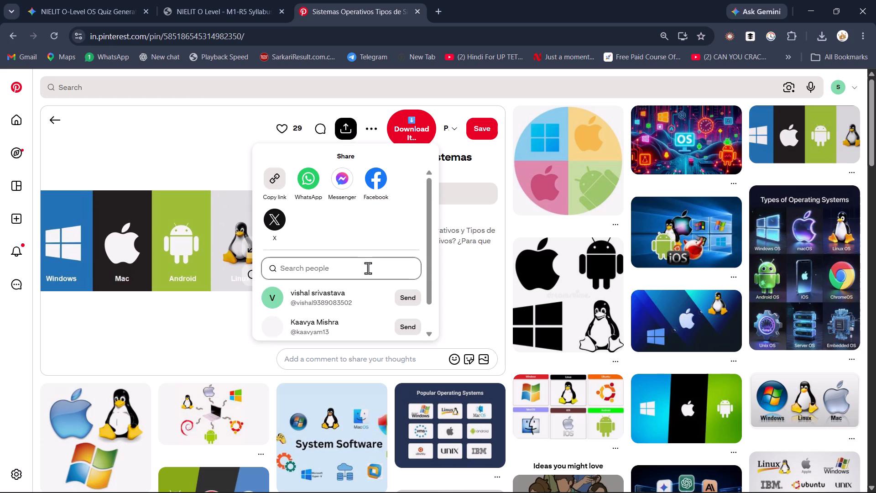
{"action": "left_click", "coordinate": [286, 189]}
{"action": "left_click", "coordinate": [282, 178]}
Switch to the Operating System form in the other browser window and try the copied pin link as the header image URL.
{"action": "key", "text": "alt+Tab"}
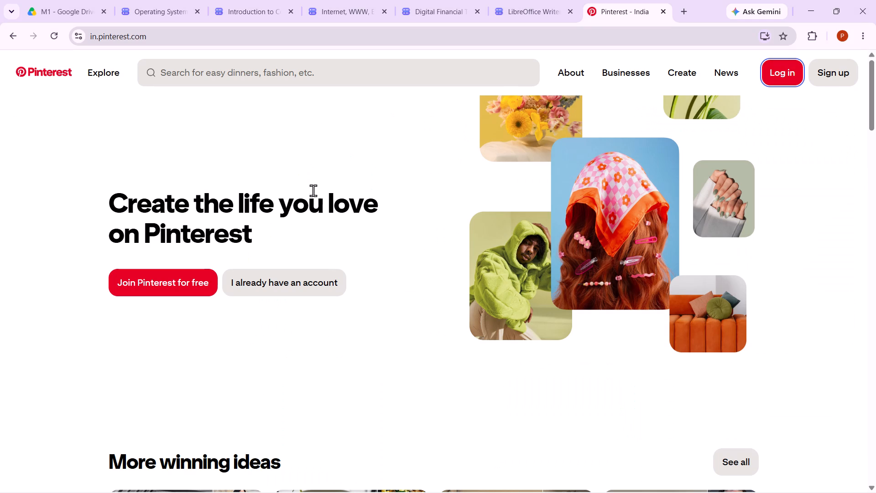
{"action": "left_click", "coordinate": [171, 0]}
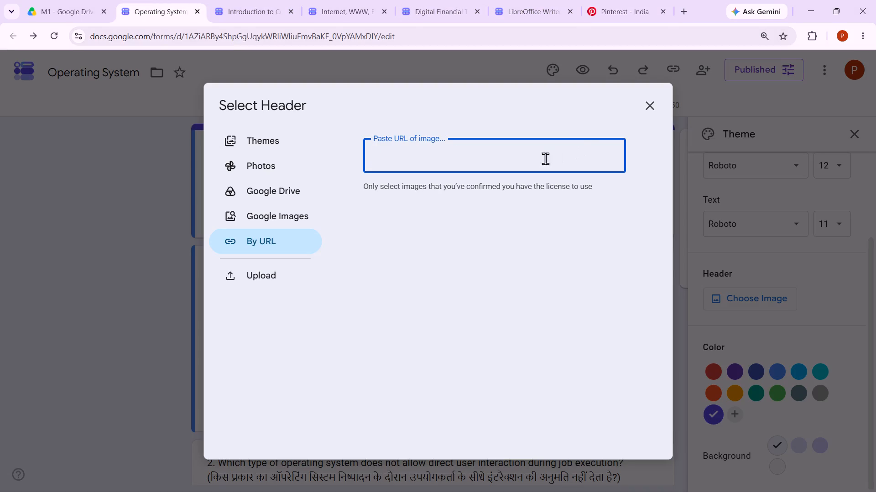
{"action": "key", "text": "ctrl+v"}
Copy the pin's share link again on Pinterest and try it as the form's header image URL, replacing the existing entry.
{"action": "key", "text": "alt+Tab"}
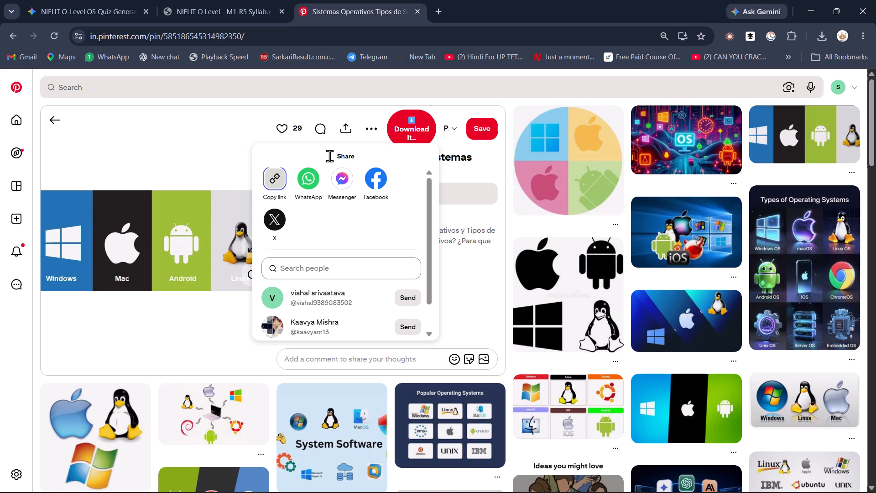
{"action": "left_click", "coordinate": [276, 168]}
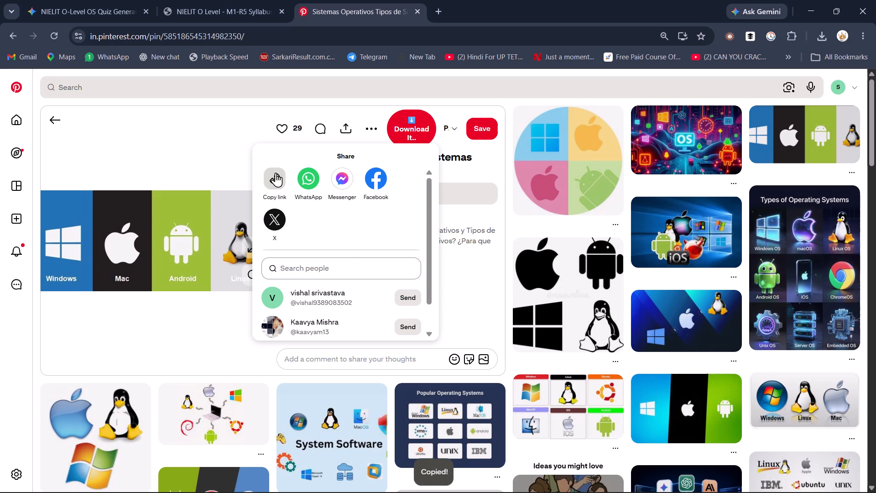
{"action": "key", "text": "alt+Tab"}
{"action": "key", "text": "ctrl+a"}
{"action": "key", "text": "ctrl+v"}
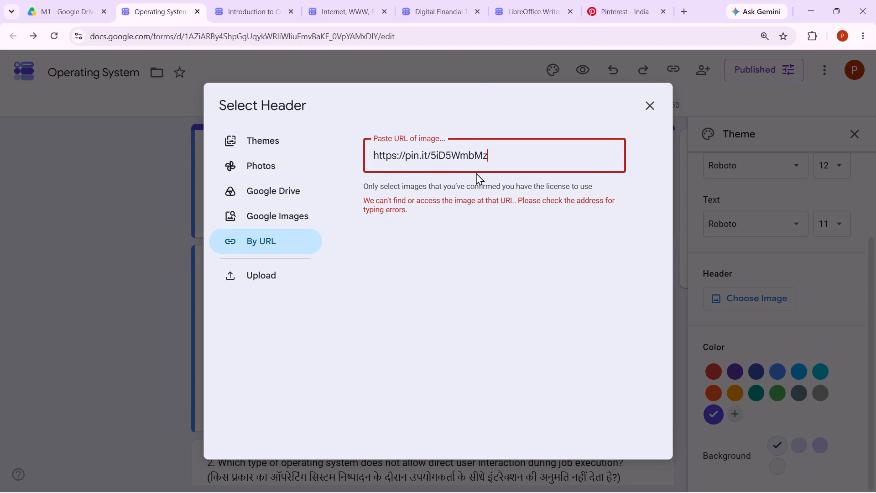
{"action": "left_click", "coordinate": [469, 219]}
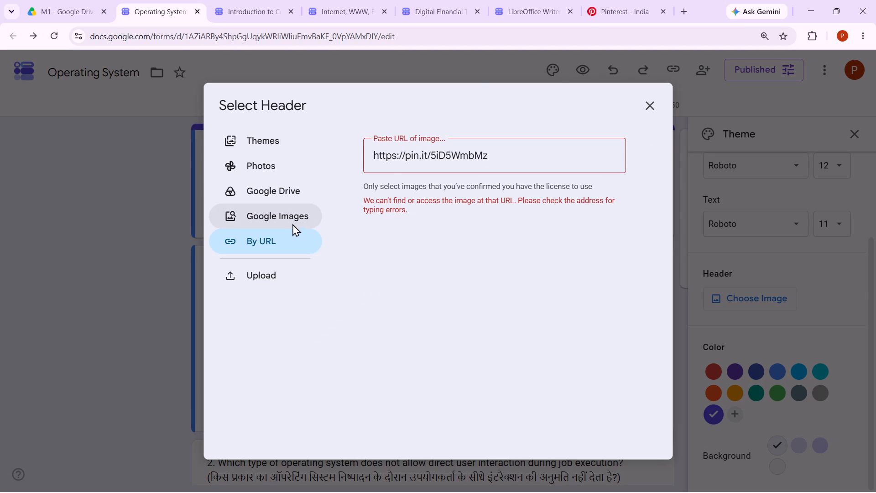
Search Google Images for "operating system" as the source of the form's header image.
{"action": "left_click", "coordinate": [291, 219]}
{"action": "left_click", "coordinate": [445, 111]}
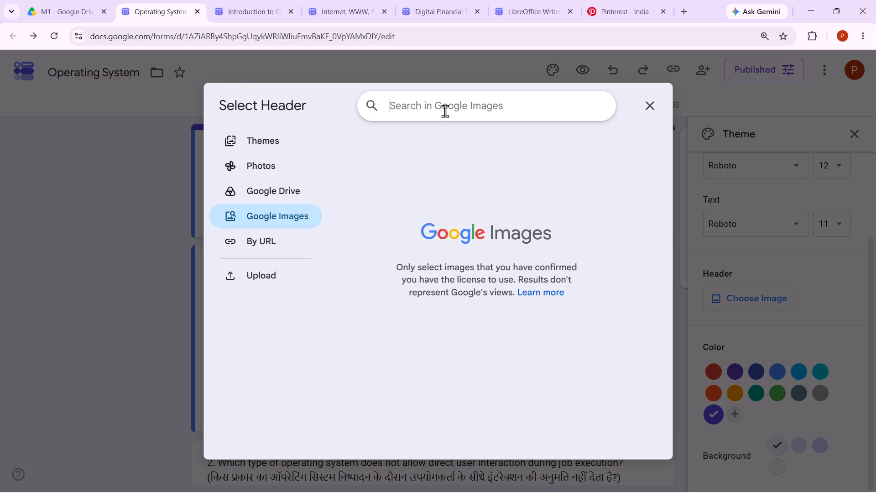
{"action": "type", "text": "os"}
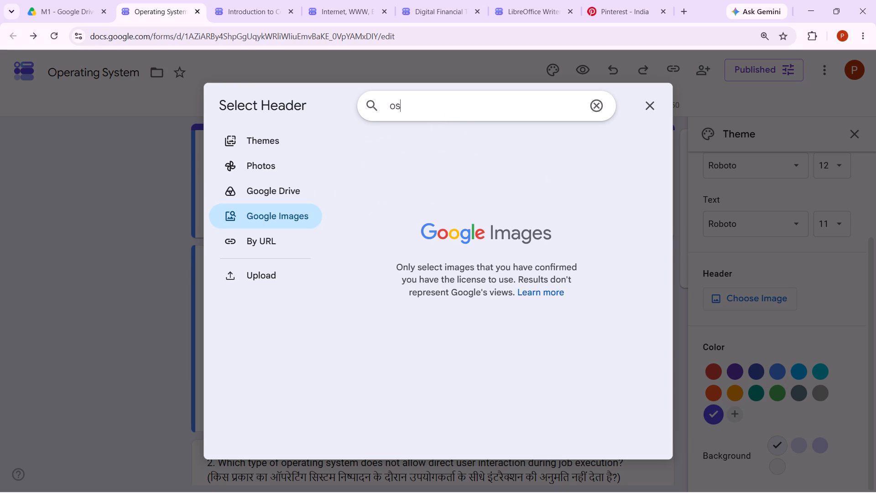
{"action": "key", "text": "BackSpace"}
{"action": "type", "text": "perai"}
{"action": "key", "text": "BackSpace"}
{"action": "key", "text": "BackSpace"}
{"action": "type", "text": "ating system"}
{"action": "key", "text": "Return"}
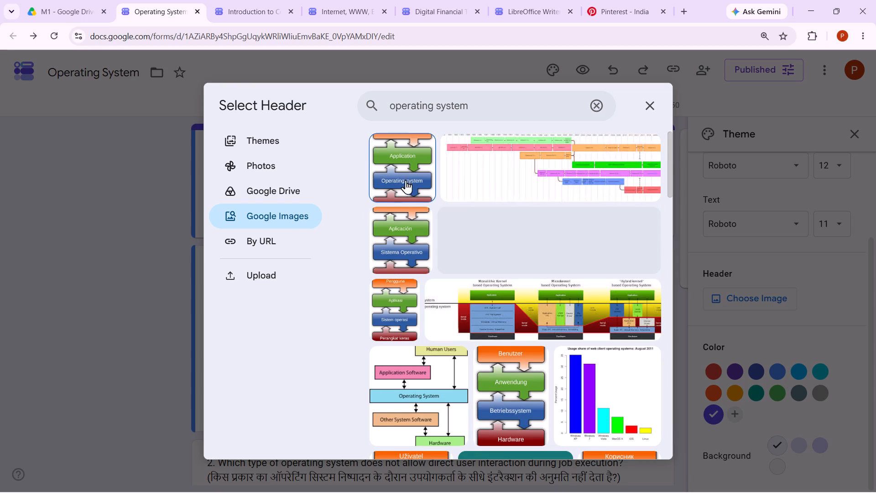
Browse the image results and insert the photo of hands on a laptop showing code as the header.
{"action": "scroll", "coordinate": [580, 224], "scroll_direction": "down", "scroll_amount": 6}
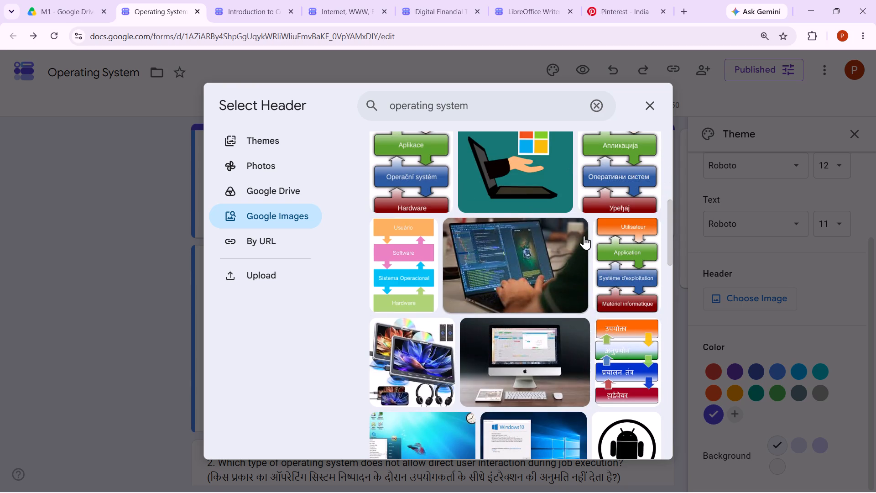
{"action": "scroll", "coordinate": [584, 236], "scroll_direction": "up", "scroll_amount": 1}
{"action": "scroll", "coordinate": [545, 237], "scroll_direction": "down", "scroll_amount": 3}
{"action": "scroll", "coordinate": [544, 238], "scroll_direction": "up", "scroll_amount": 1}
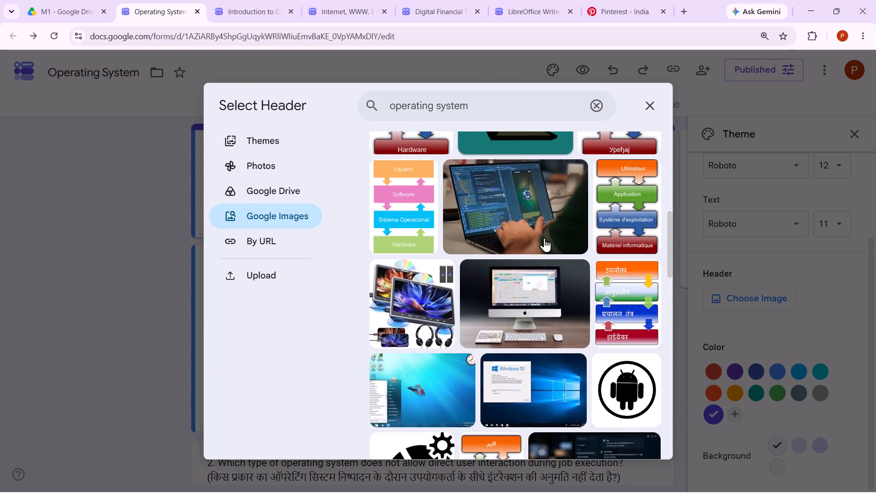
{"action": "scroll", "coordinate": [541, 212], "scroll_direction": "down", "scroll_amount": 4}
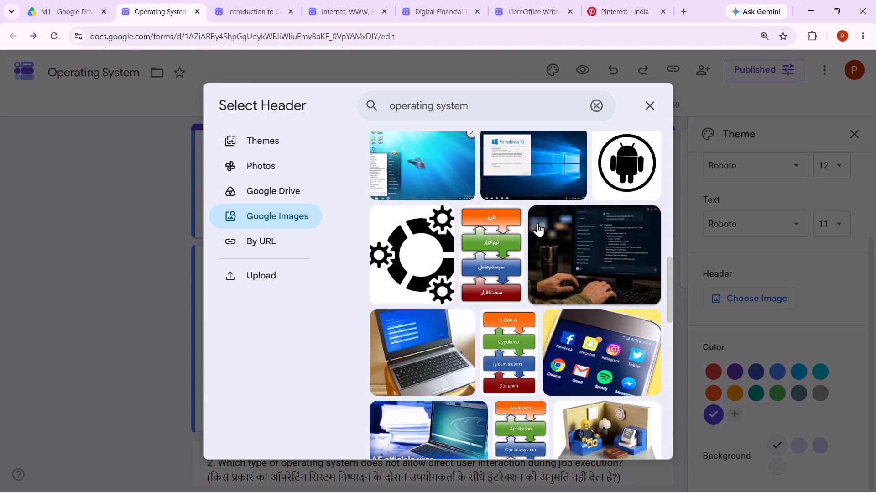
{"action": "scroll", "coordinate": [537, 223], "scroll_direction": "down", "scroll_amount": 7}
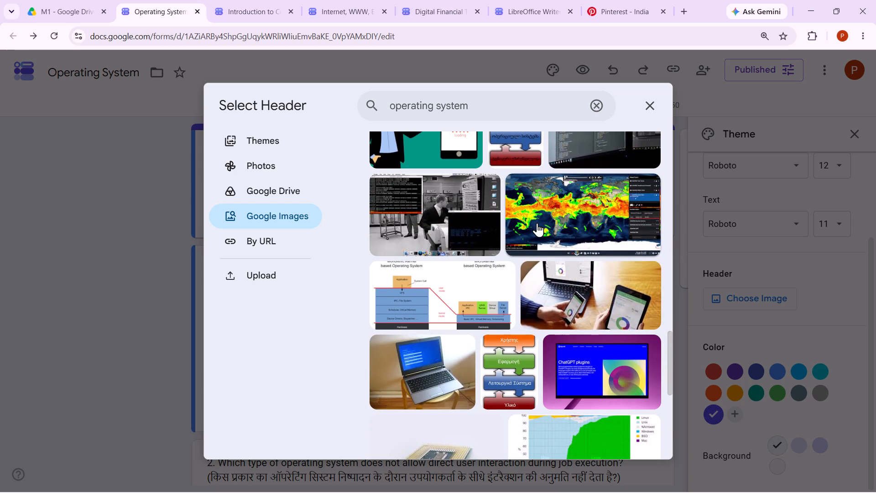
{"action": "scroll", "coordinate": [537, 223], "scroll_direction": "down", "scroll_amount": 5}
{"action": "scroll", "coordinate": [537, 223], "scroll_direction": "up", "scroll_amount": 3}
{"action": "scroll", "coordinate": [537, 223], "scroll_direction": "down", "scroll_amount": 3}
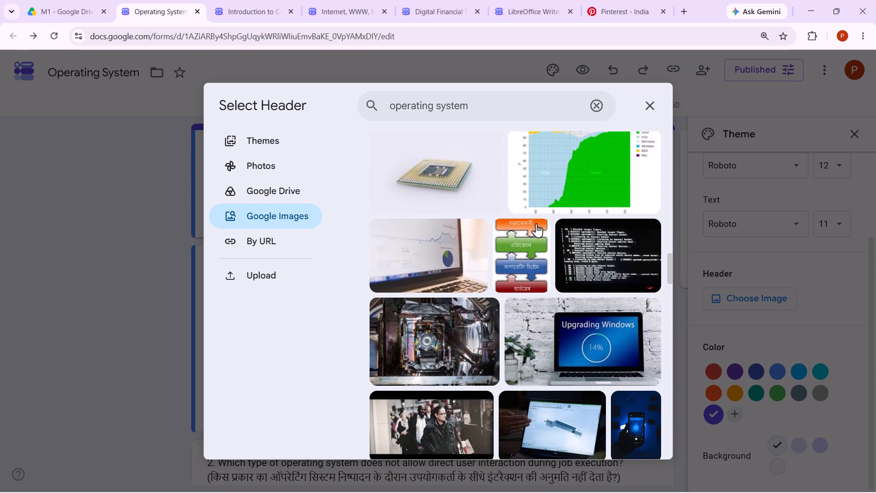
{"action": "scroll", "coordinate": [536, 223], "scroll_direction": "up", "scroll_amount": 14}
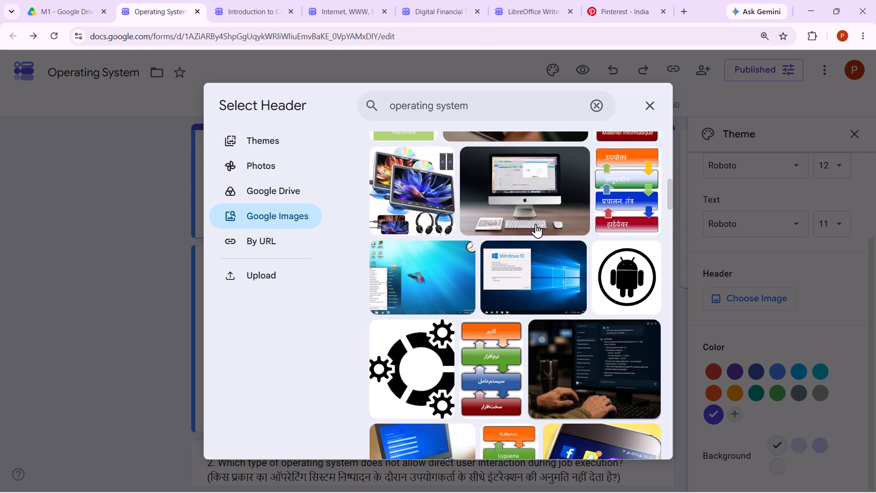
{"action": "scroll", "coordinate": [537, 253], "scroll_direction": "up", "scroll_amount": 3}
{"action": "left_click", "coordinate": [535, 263]}
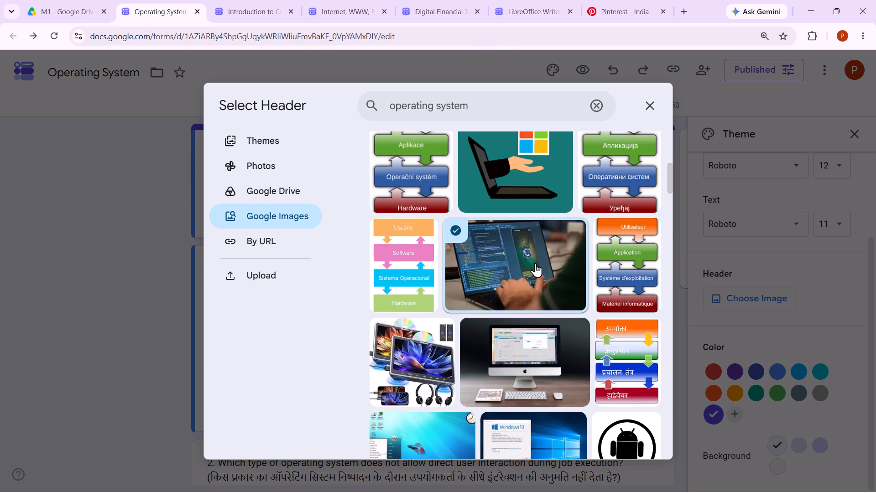
{"action": "left_click", "coordinate": [641, 441]}
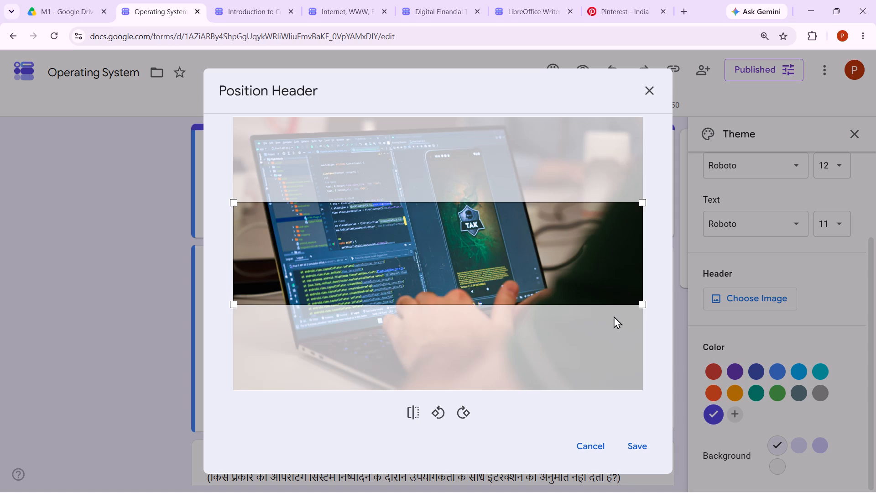
Position the header crop lower, over the laptop's code and the hands, save it, and close the theme options.
{"action": "left_click_drag", "start_coordinate": [514, 269], "coordinate": [510, 307]}
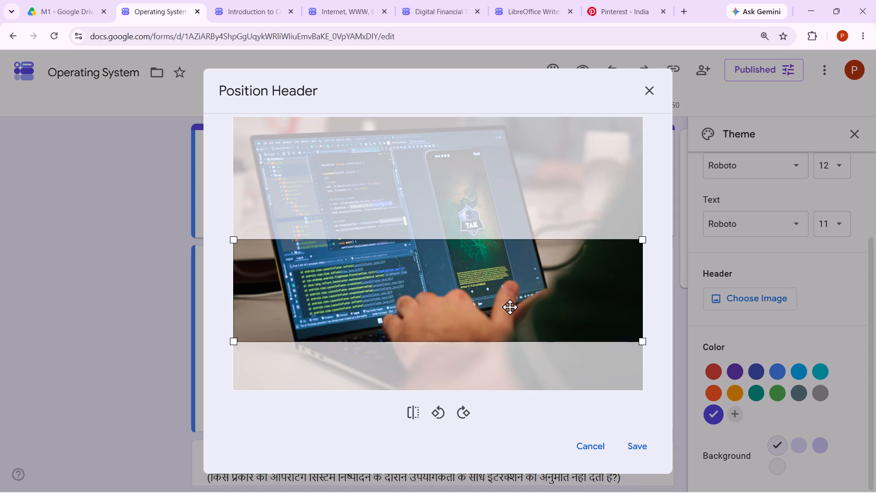
{"action": "left_click_drag", "start_coordinate": [510, 307], "coordinate": [508, 294]}
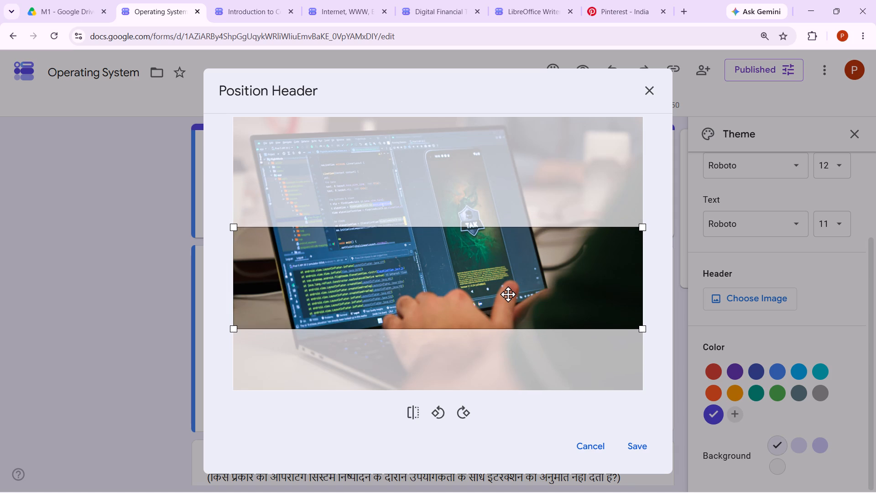
{"action": "left_click_drag", "start_coordinate": [508, 294], "coordinate": [508, 289]}
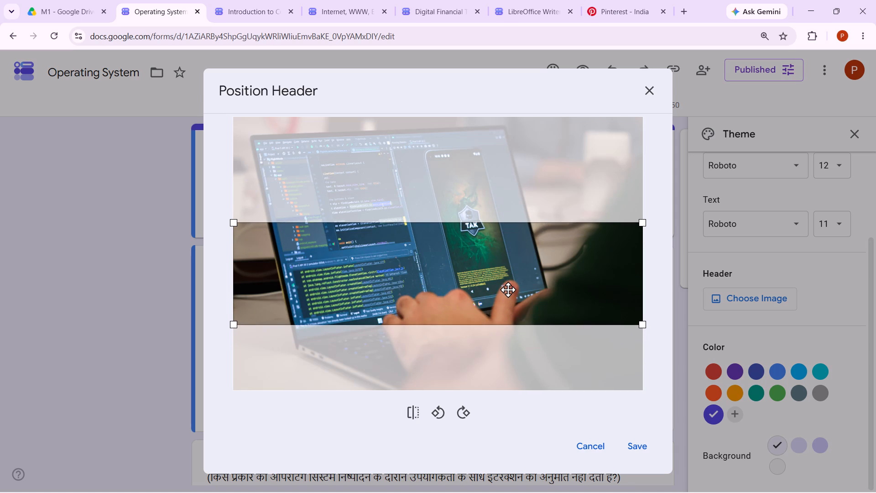
{"action": "left_click_drag", "start_coordinate": [508, 289], "coordinate": [506, 298]}
{"action": "left_click", "coordinate": [629, 452]}
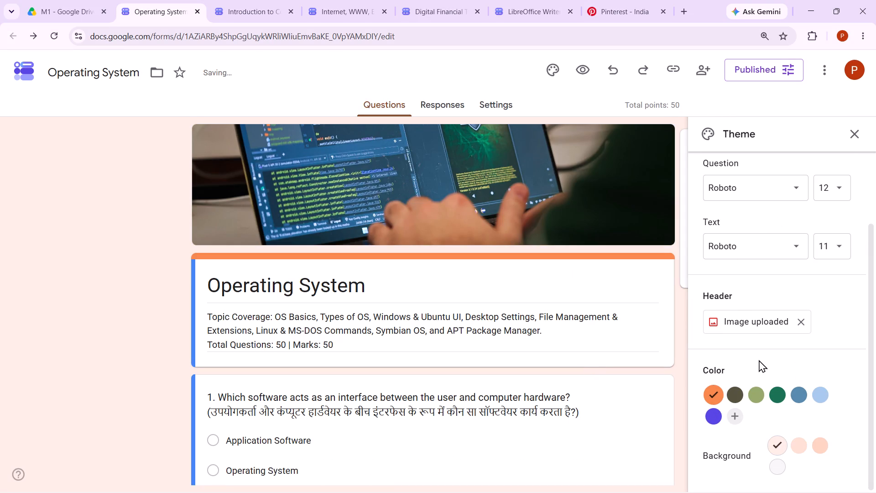
{"action": "scroll", "coordinate": [805, 215], "scroll_direction": "up", "scroll_amount": 7}
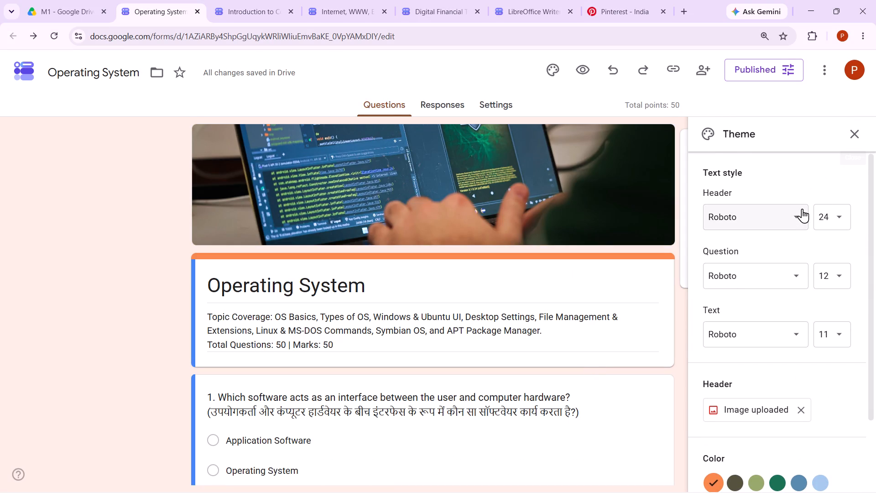
{"action": "left_click", "coordinate": [847, 132]}
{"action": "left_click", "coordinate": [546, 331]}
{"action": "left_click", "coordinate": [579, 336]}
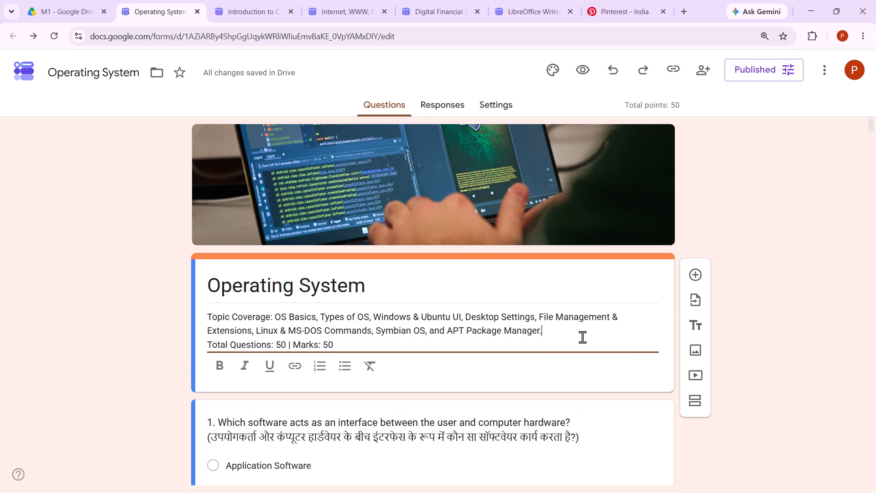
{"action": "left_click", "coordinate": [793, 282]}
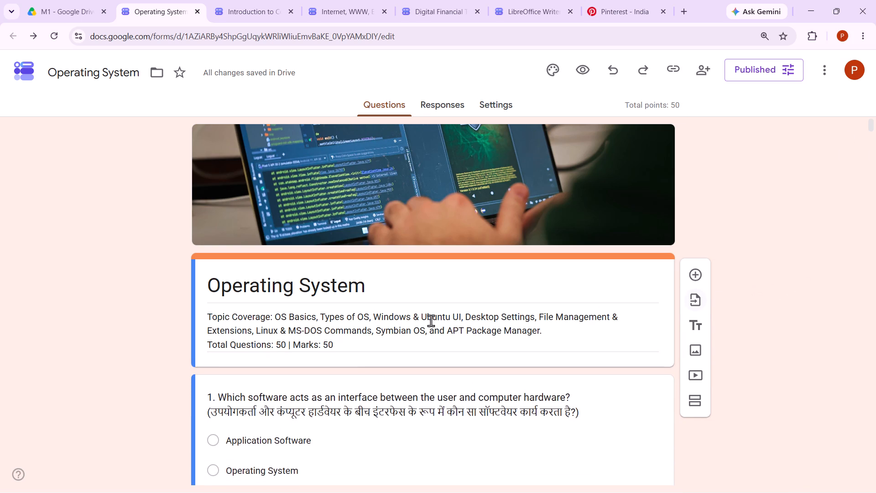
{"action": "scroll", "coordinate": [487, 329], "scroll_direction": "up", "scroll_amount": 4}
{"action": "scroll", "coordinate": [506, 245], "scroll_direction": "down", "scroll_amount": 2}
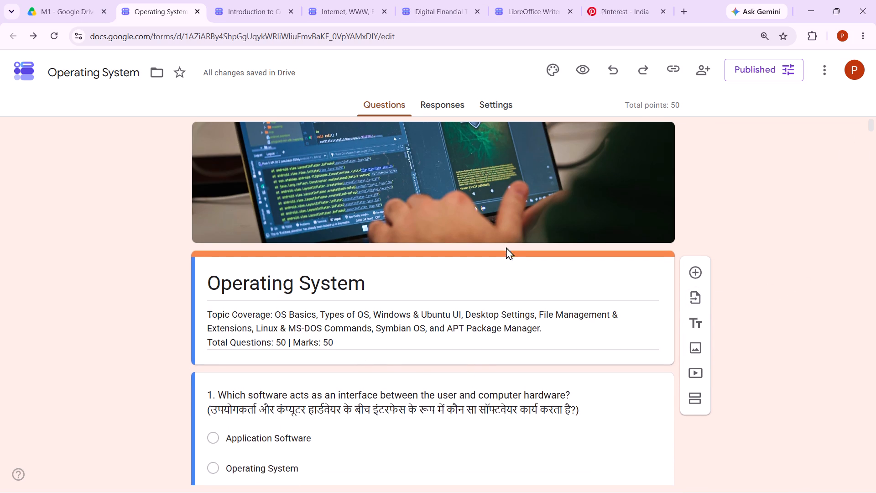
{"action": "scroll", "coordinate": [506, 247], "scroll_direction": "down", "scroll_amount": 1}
Copy the Operating System form's responder link with URL shortening enabled and save the published options.
{"action": "left_click", "coordinate": [761, 69]}
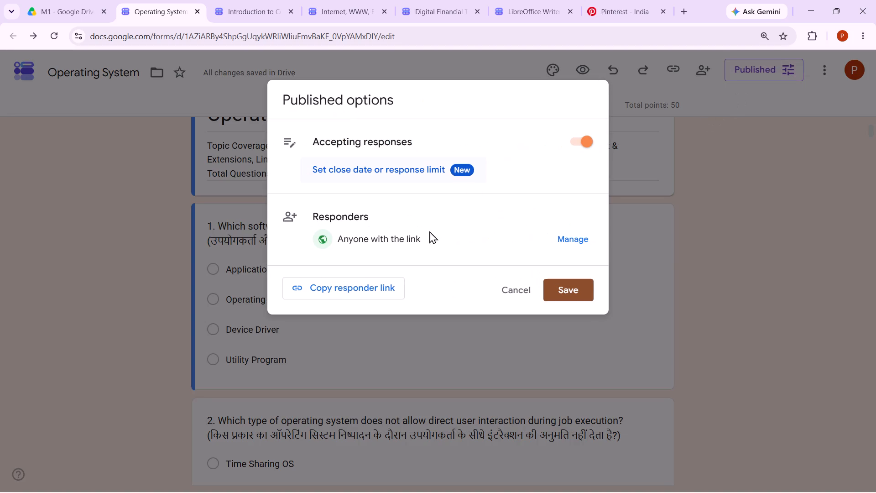
{"action": "left_click", "coordinate": [374, 285]}
{"action": "left_click", "coordinate": [305, 366]}
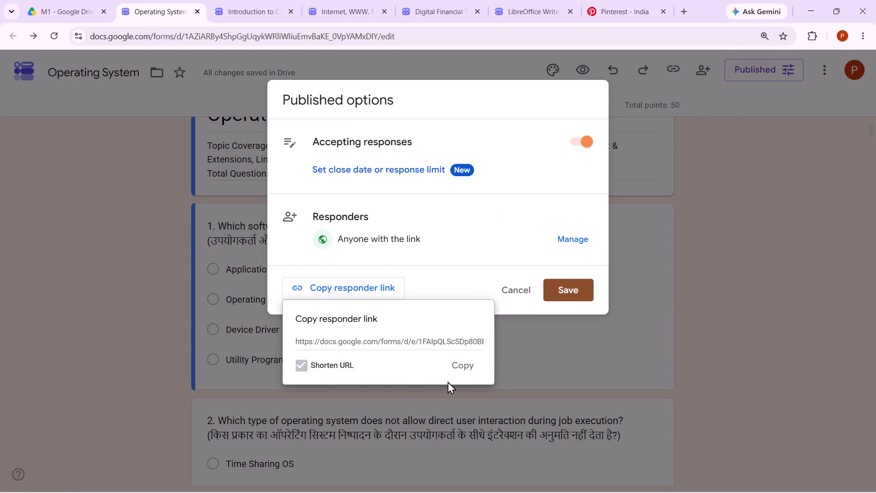
{"action": "left_click", "coordinate": [459, 369]}
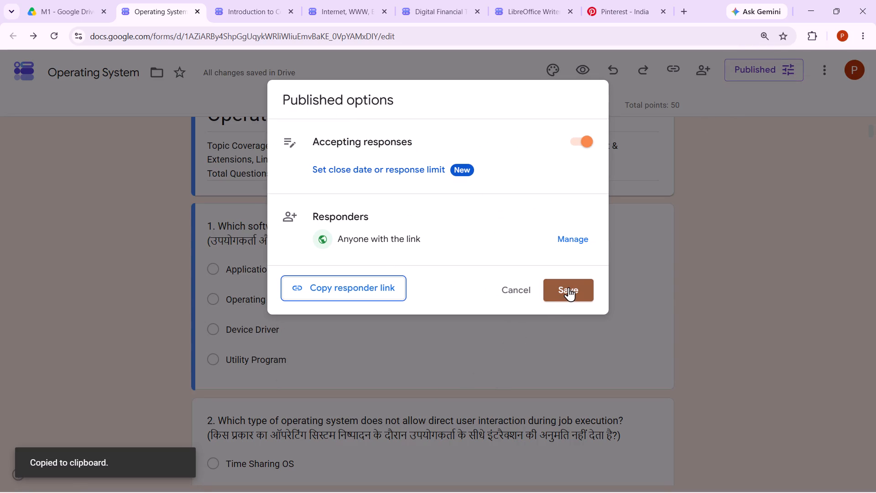
{"action": "left_click", "coordinate": [568, 287]}
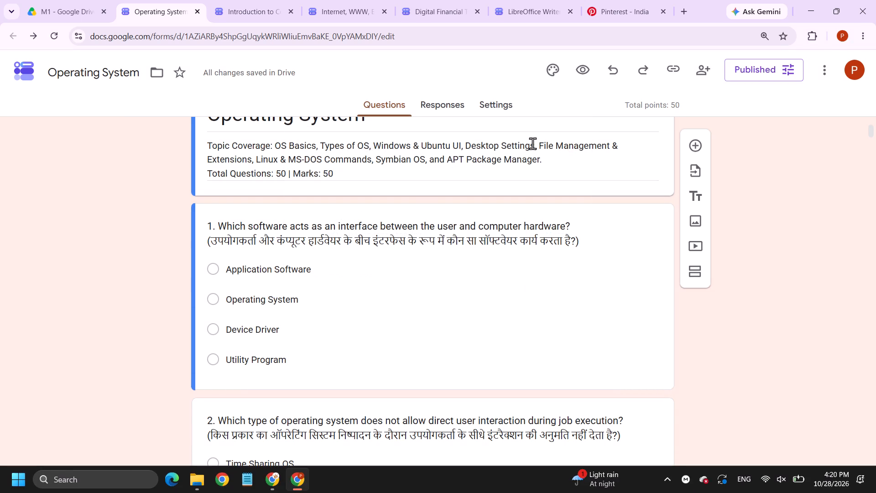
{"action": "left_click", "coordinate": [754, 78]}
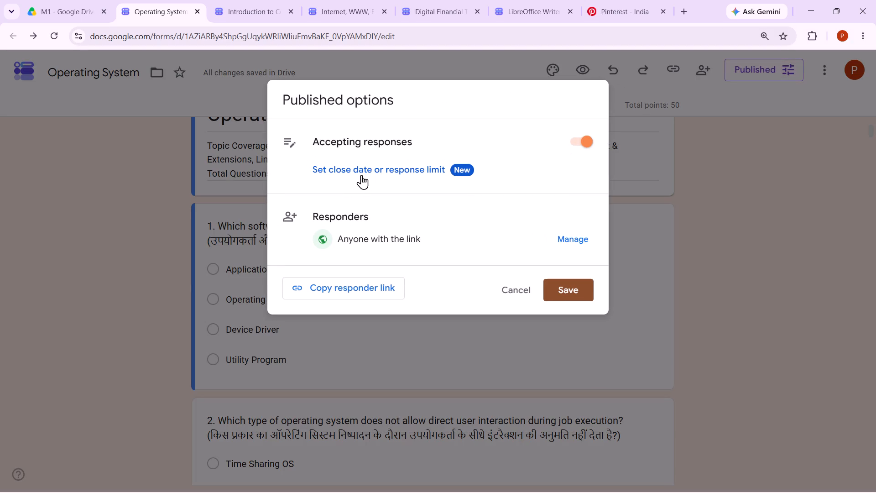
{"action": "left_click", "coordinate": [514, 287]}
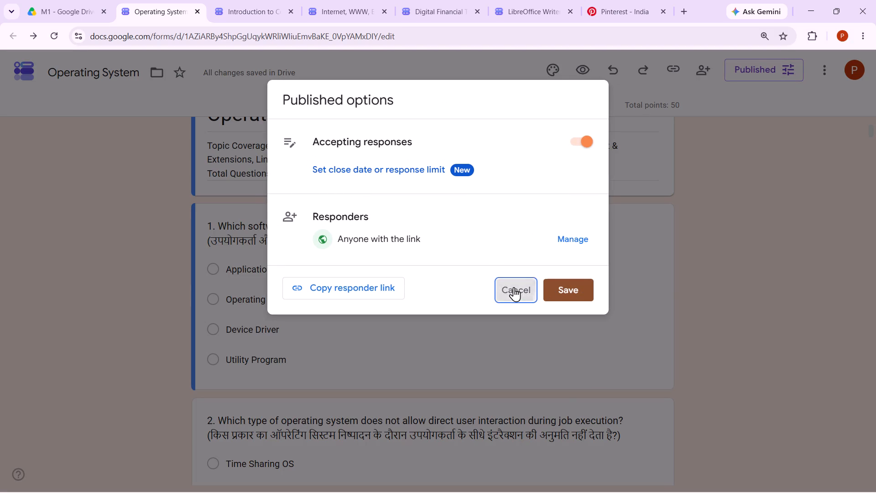
Switch to Notepad, paste the copied form link into a new note, and add the label "operating system" below it.
{"action": "left_click", "coordinate": [257, 477]}
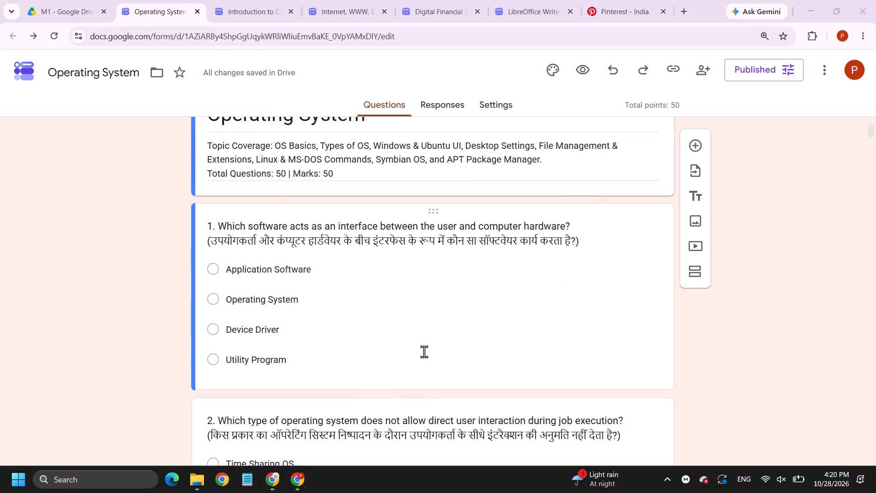
{"action": "left_click", "coordinate": [829, 150]}
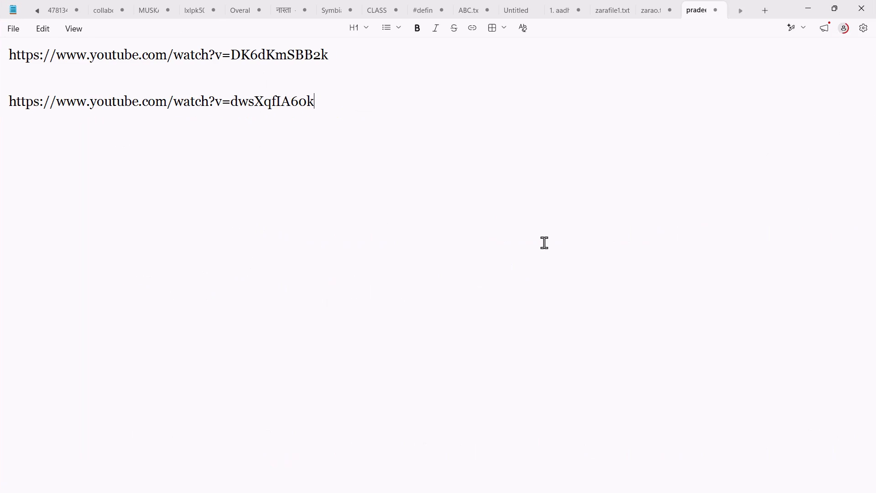
{"action": "left_click", "coordinate": [544, 242]}
{"action": "double_click", "coordinate": [752, 6]}
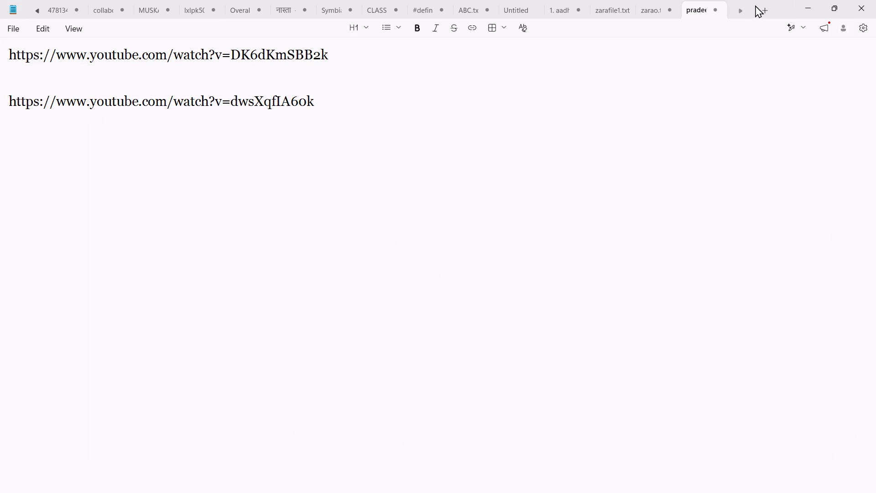
{"action": "left_click", "coordinate": [756, 5]}
{"action": "left_click", "coordinate": [762, 5]}
{"action": "left_click", "coordinate": [493, 124]}
{"action": "key", "text": "ctrl+v"}
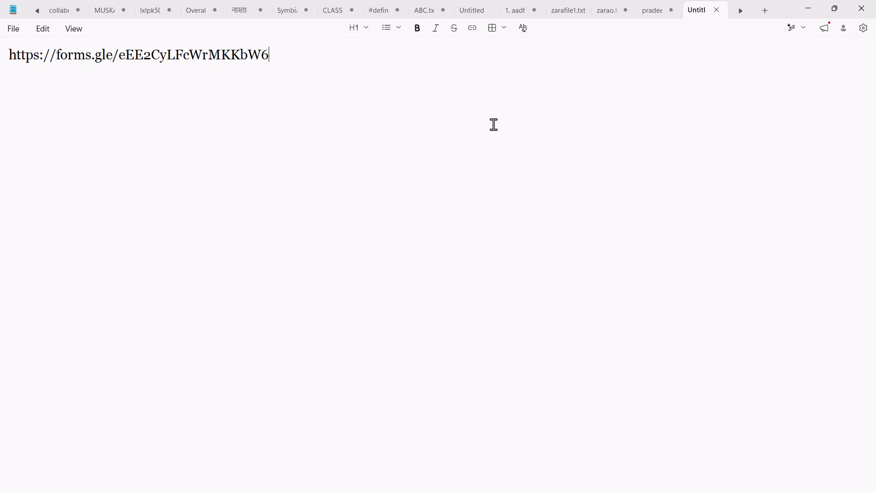
{"action": "key", "text": "shift+Return"}
{"action": "key", "text": "shift+Return"}
{"action": "type", "text": "operating system"}
{"action": "key", "text": "space"}
{"action": "key", "text": "Return"}
{"action": "key", "text": "Return"}
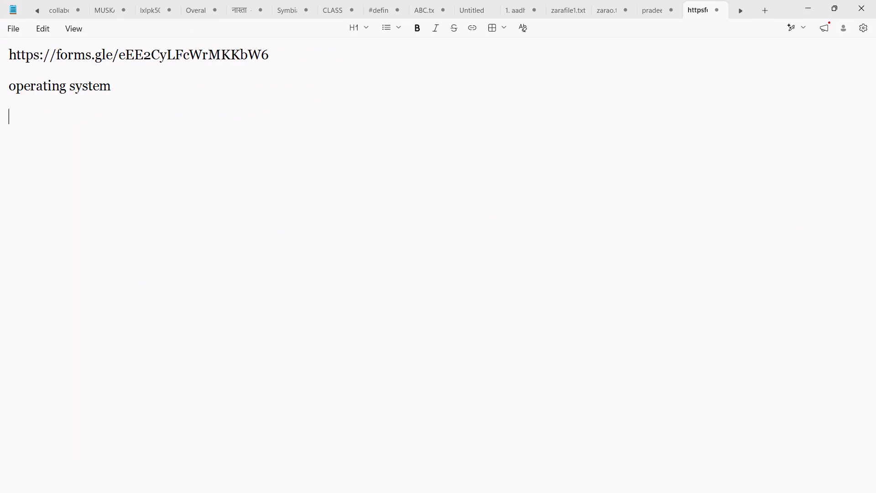
Return to Chrome and close the Operating System form, moving on to the Introduction to Computer Fundamental/I/O form.
{"action": "key", "text": "alt+Tab"}
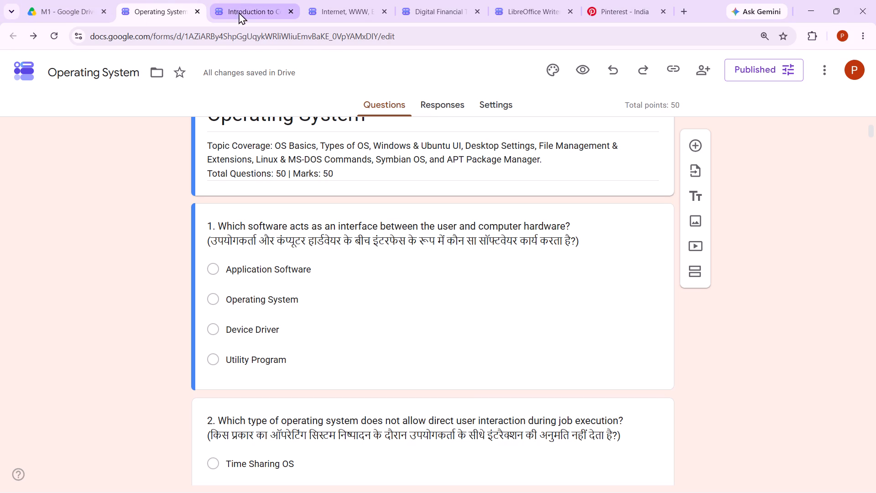
{"action": "left_click", "coordinate": [195, 14]}
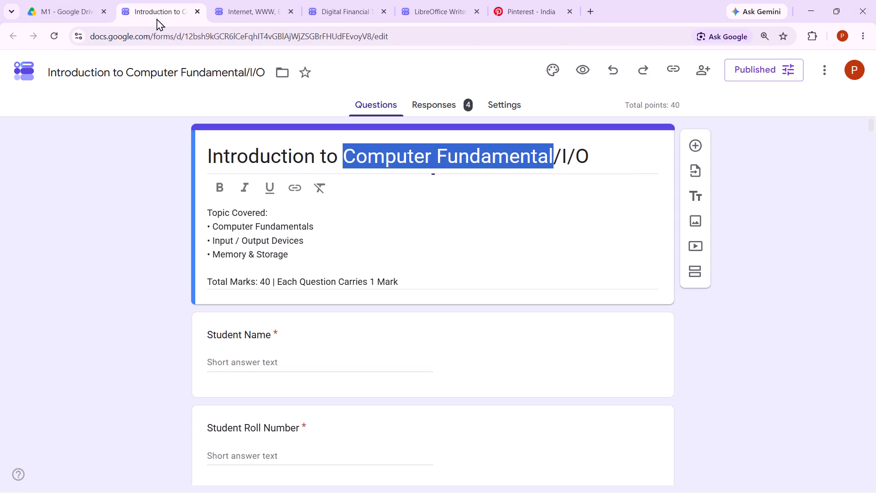
{"action": "left_click", "coordinate": [836, 172]}
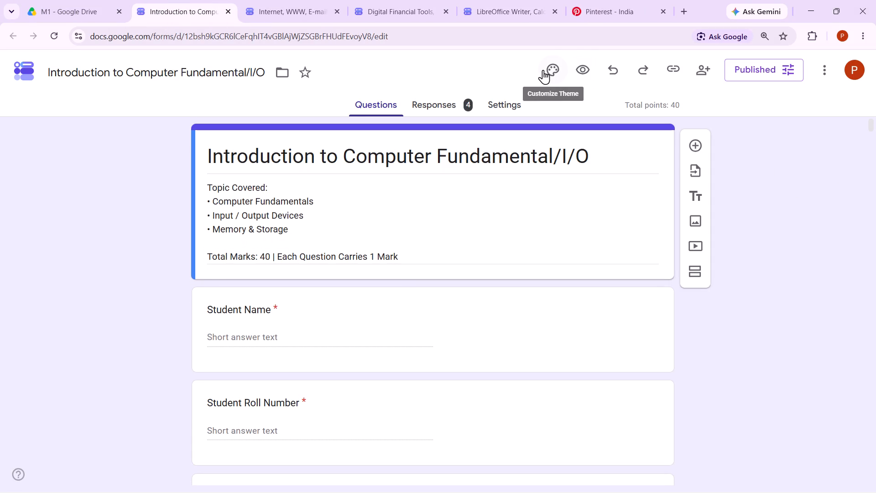
Search Google Images for the form title's word "Computer" as the source of the header image.
{"action": "left_click", "coordinate": [546, 68]}
{"action": "scroll", "coordinate": [873, 313], "scroll_direction": "down", "scroll_amount": 4}
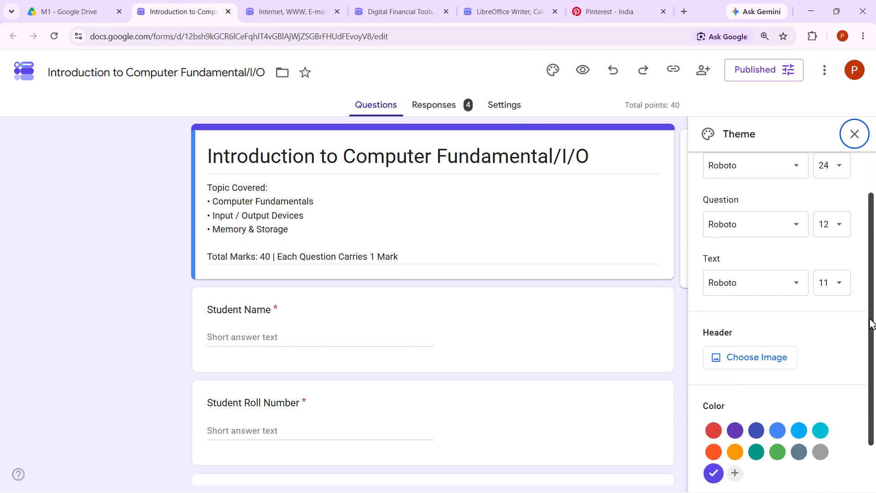
{"action": "double_click", "coordinate": [370, 154]}
{"action": "key", "text": "ctrl+c"}
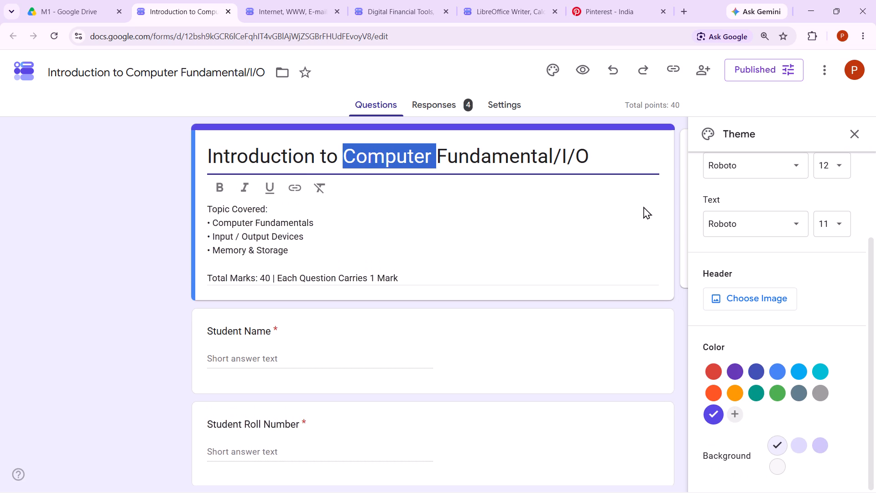
{"action": "left_click", "coordinate": [759, 297]}
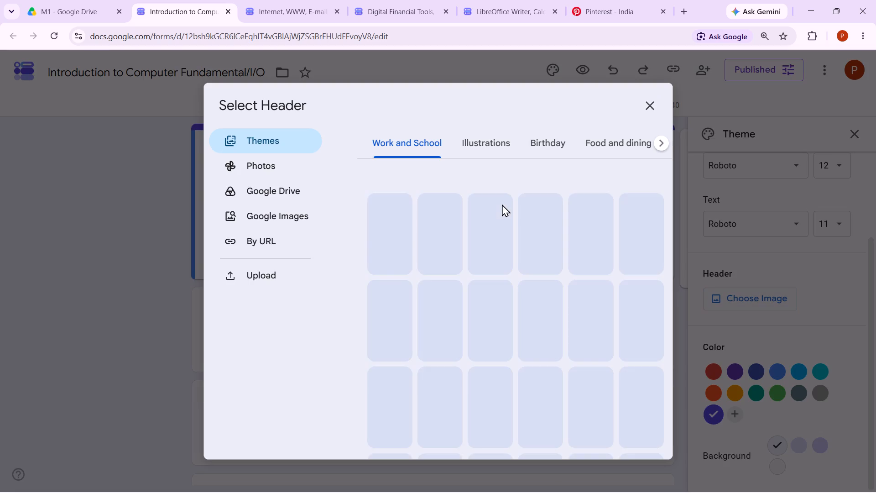
{"action": "left_click", "coordinate": [280, 208]}
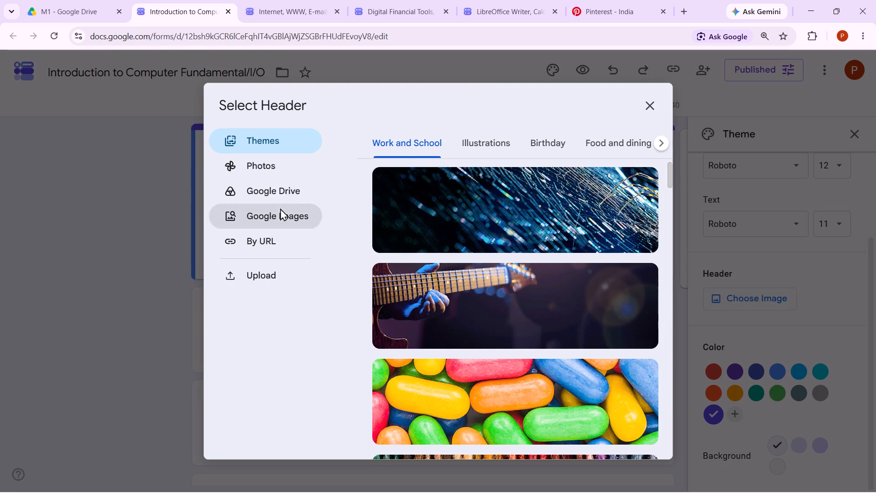
{"action": "key", "text": "ctrl+v"}
{"action": "key", "text": "Return"}
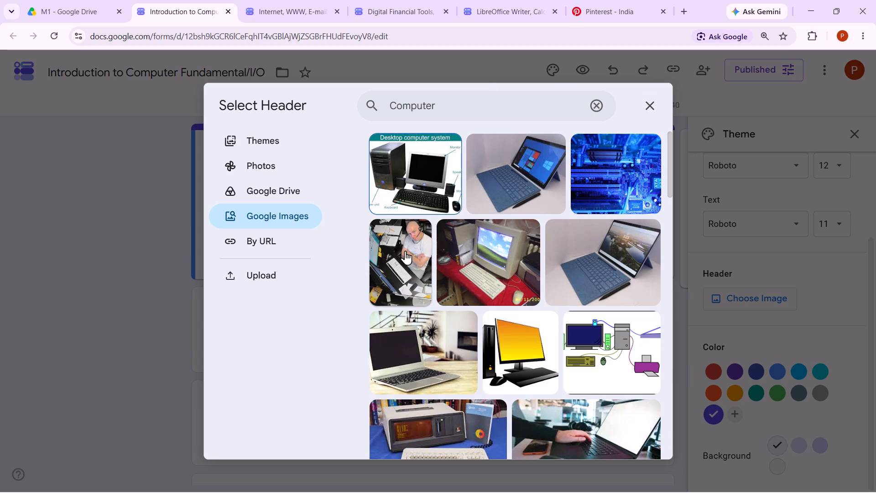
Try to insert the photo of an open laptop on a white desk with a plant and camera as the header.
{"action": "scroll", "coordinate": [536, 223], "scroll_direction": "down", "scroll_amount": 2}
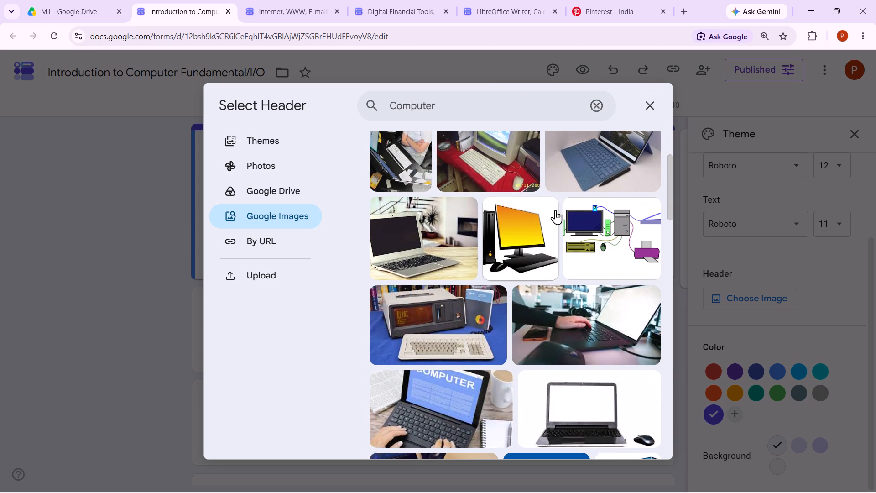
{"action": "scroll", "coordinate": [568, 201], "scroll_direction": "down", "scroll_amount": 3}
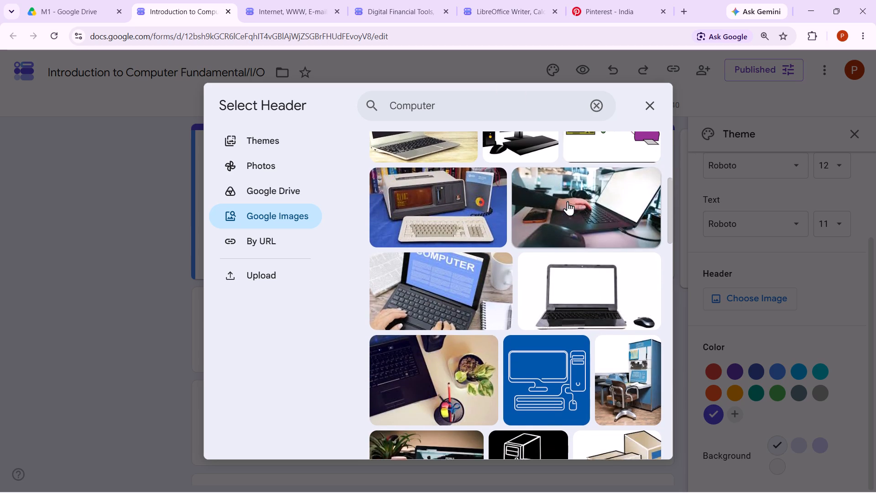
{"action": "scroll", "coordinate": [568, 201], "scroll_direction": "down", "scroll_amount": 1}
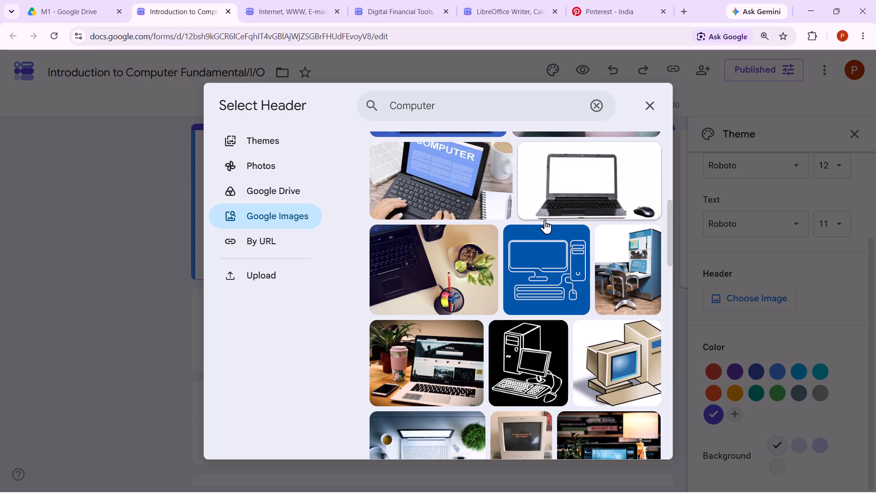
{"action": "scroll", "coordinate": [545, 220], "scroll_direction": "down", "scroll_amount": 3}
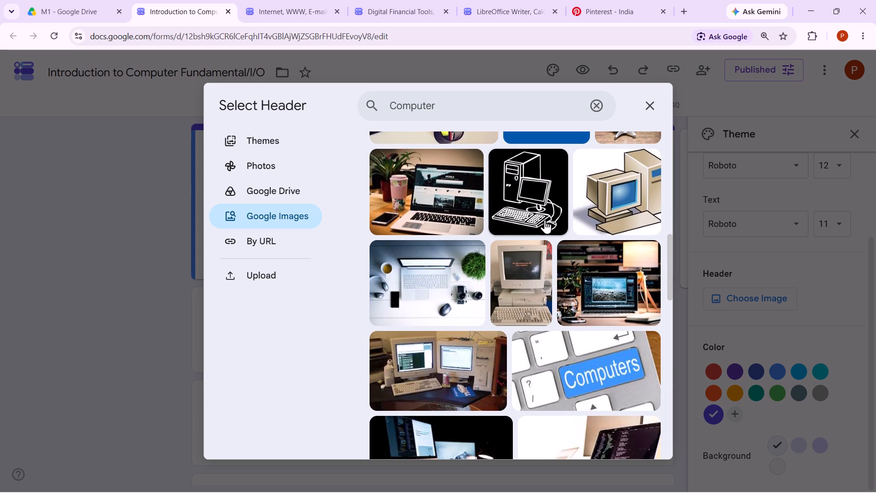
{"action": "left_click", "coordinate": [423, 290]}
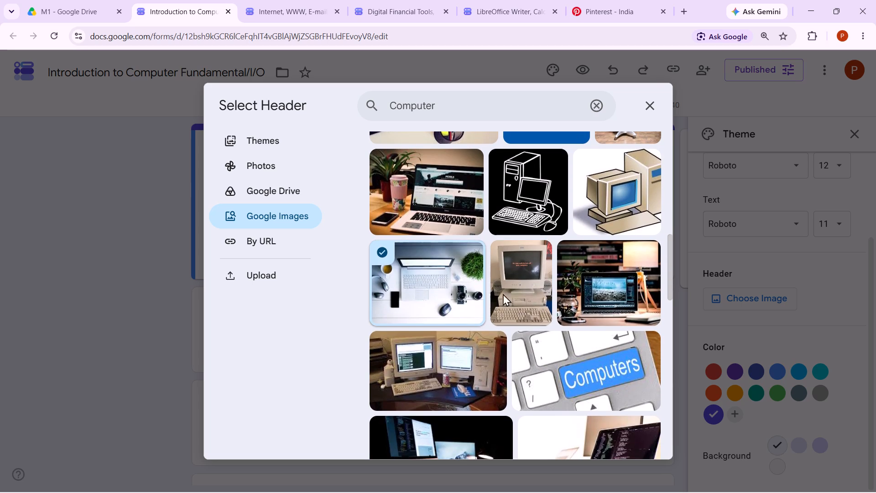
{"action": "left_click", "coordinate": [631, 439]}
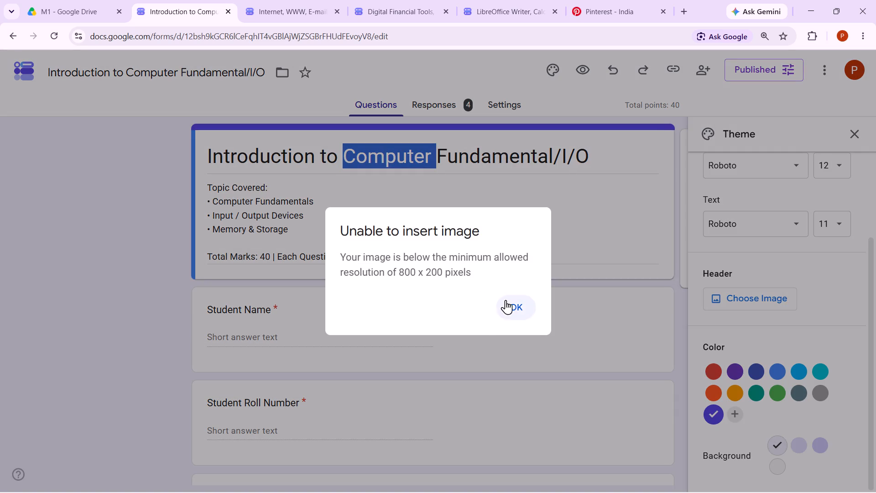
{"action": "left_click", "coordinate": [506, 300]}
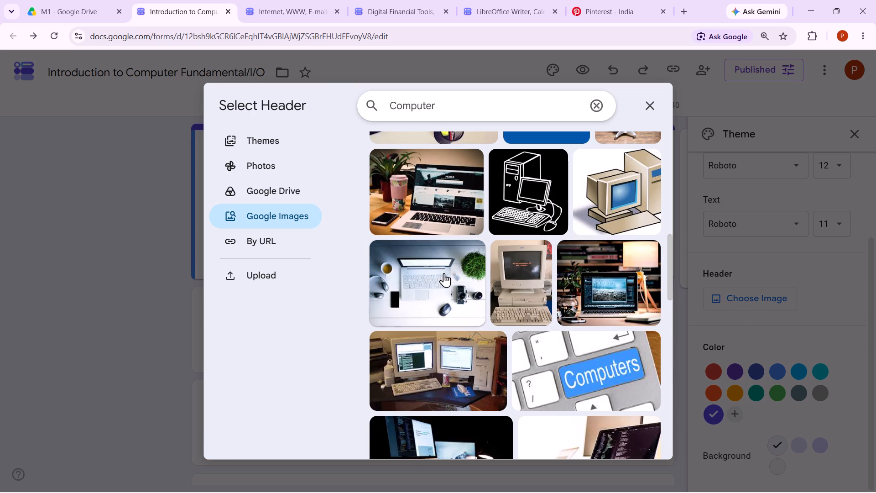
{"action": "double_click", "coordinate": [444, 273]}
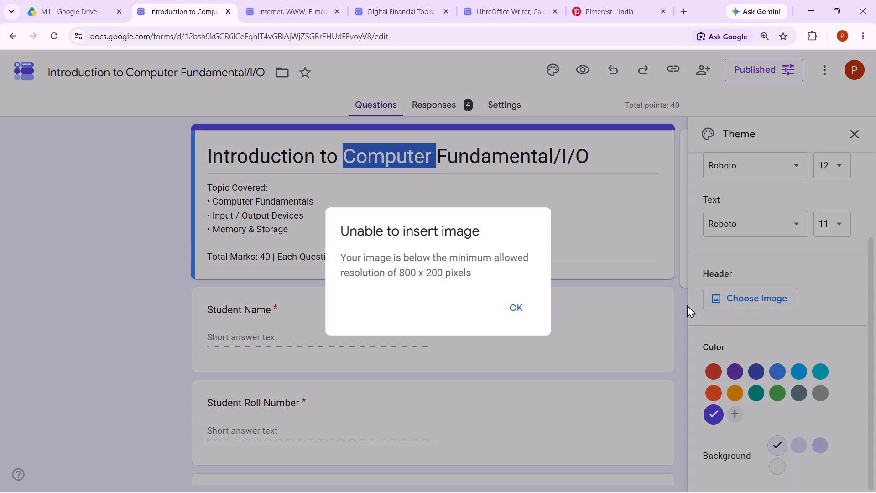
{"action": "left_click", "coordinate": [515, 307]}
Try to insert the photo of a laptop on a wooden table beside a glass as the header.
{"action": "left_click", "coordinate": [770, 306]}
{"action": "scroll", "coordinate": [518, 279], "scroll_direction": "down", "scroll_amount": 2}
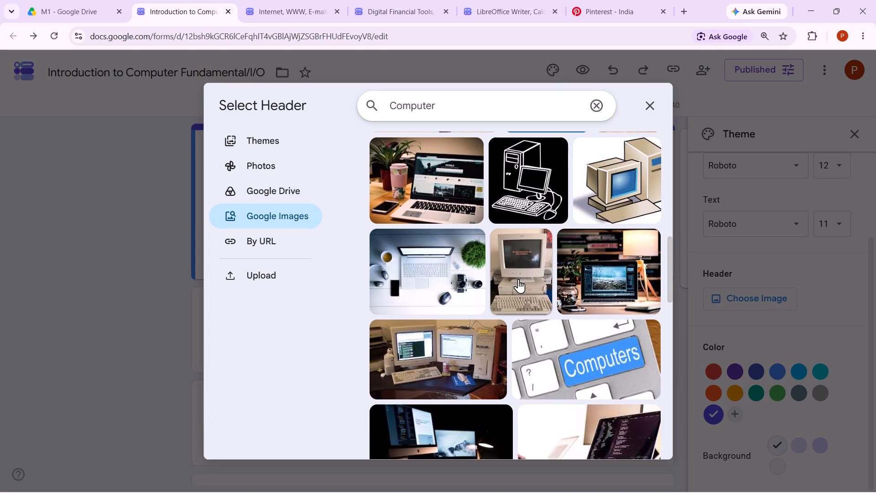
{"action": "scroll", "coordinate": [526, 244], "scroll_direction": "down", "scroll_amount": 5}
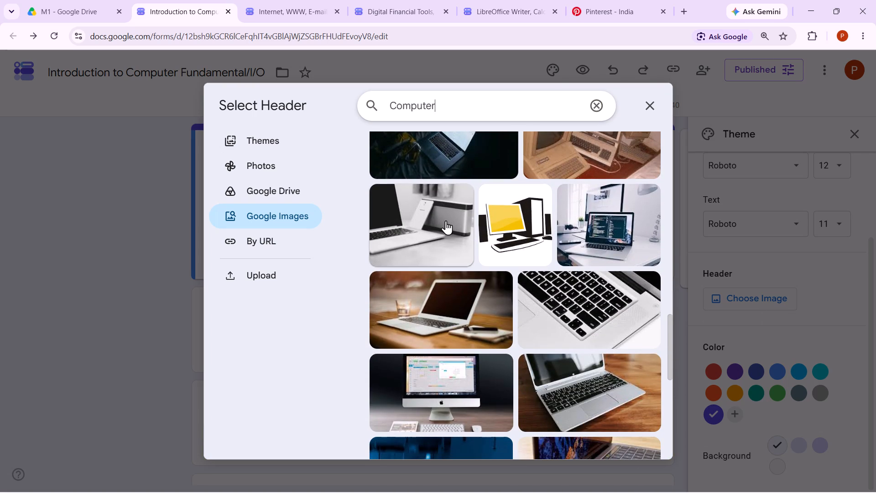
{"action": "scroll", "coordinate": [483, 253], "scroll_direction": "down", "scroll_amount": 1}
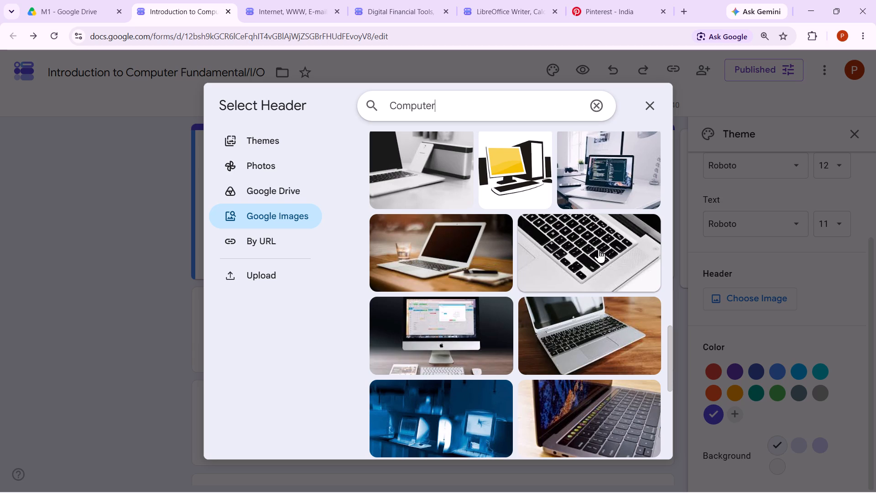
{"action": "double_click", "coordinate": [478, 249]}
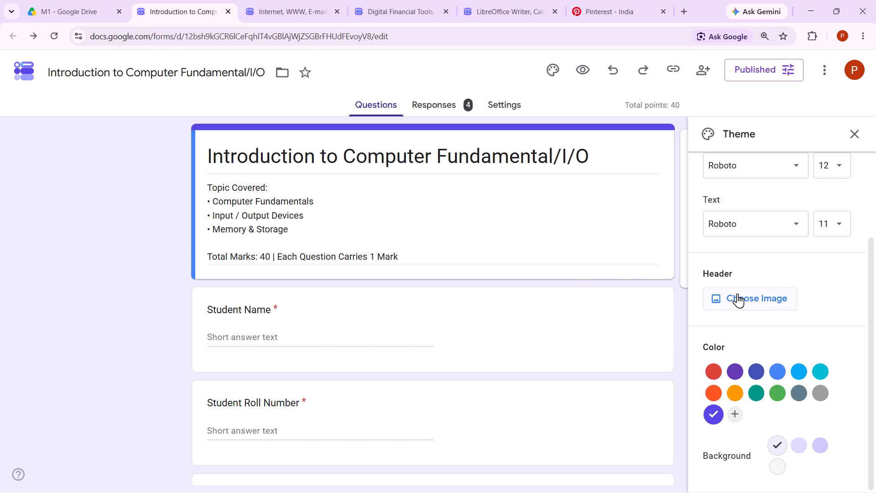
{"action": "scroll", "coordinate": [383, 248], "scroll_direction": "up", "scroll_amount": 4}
Search Google Images for "Computer" again and insert the close-up photo of black keys on a silver laptop as the header.
{"action": "left_click", "coordinate": [764, 291]}
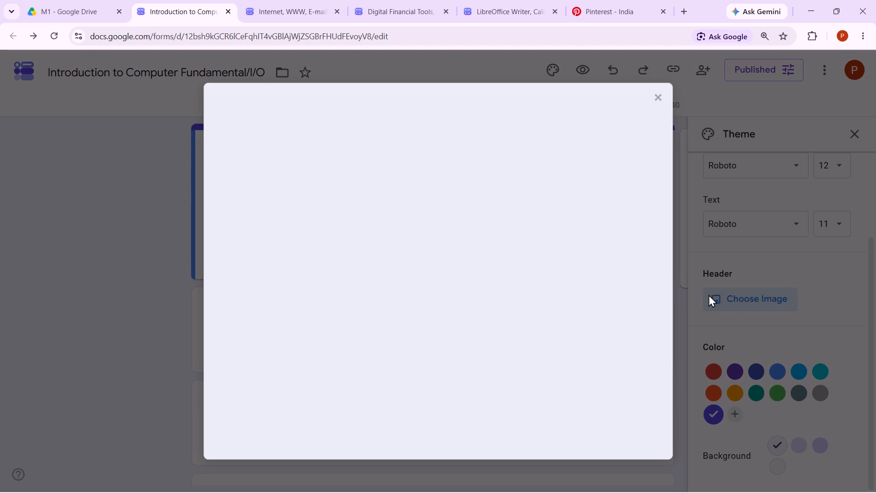
{"action": "left_click", "coordinate": [297, 216]}
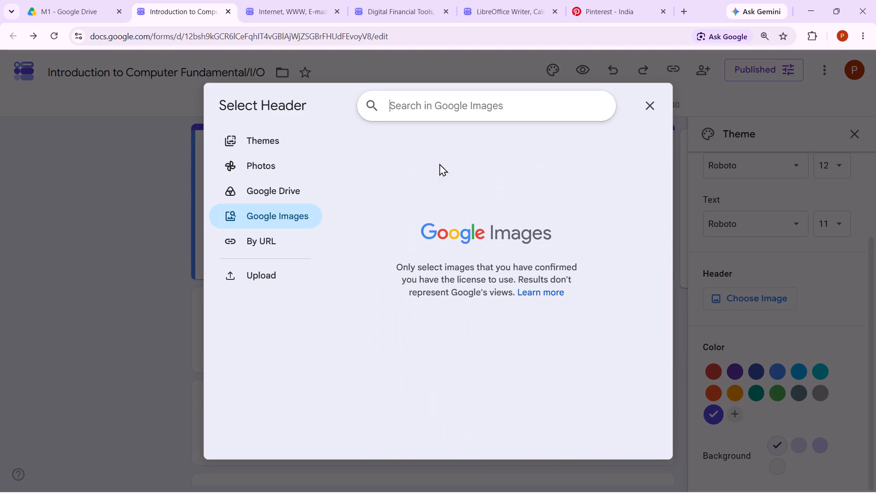
{"action": "key", "text": "ctrl+v"}
{"action": "key", "text": "Return"}
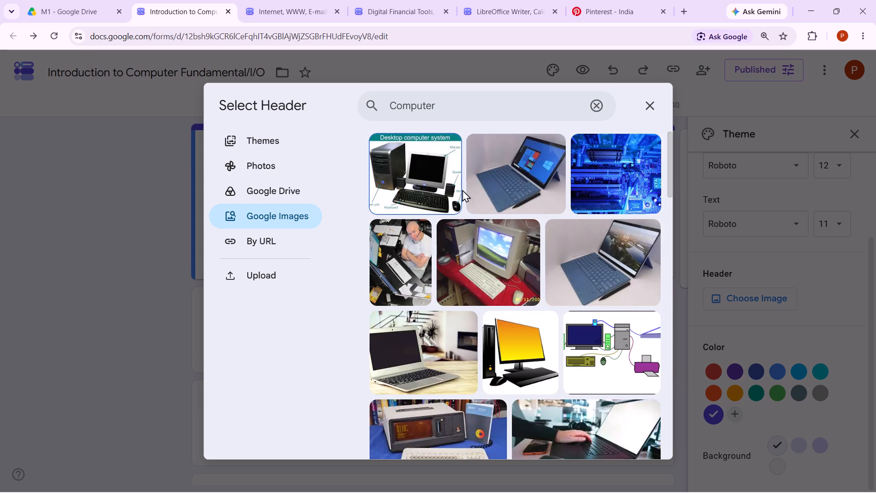
{"action": "scroll", "coordinate": [480, 282], "scroll_direction": "down", "scroll_amount": 11}
{"action": "scroll", "coordinate": [541, 289], "scroll_direction": "down", "scroll_amount": 5}
{"action": "left_click", "coordinate": [565, 296]}
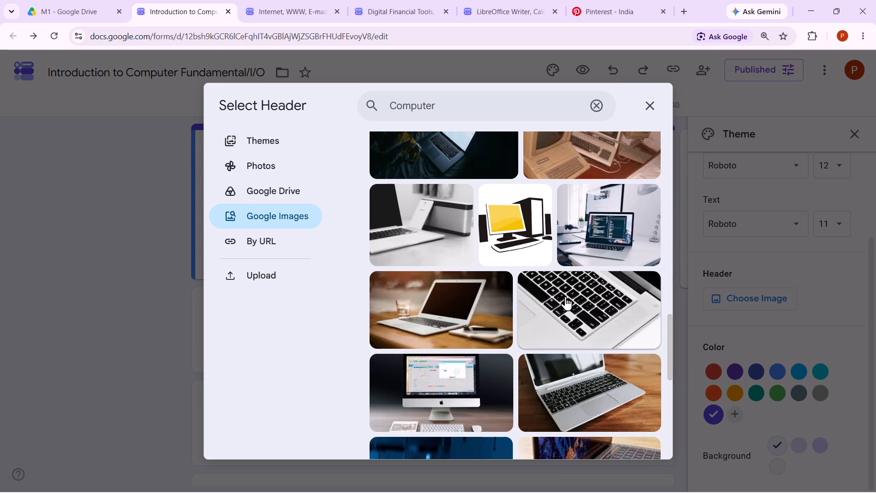
{"action": "double_click", "coordinate": [626, 305]}
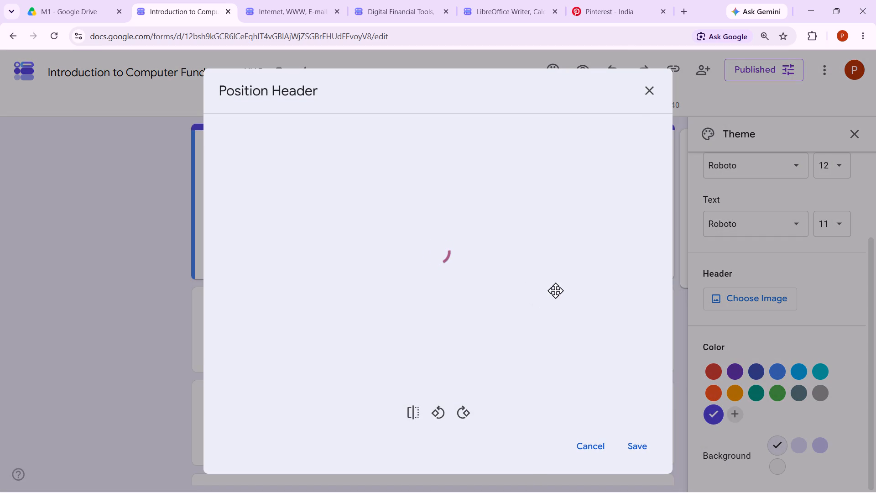
Move the header crop slightly higher across the laptop's keyboard, save it, and close the theme options.
{"action": "left_click_drag", "start_coordinate": [553, 282], "coordinate": [549, 252]}
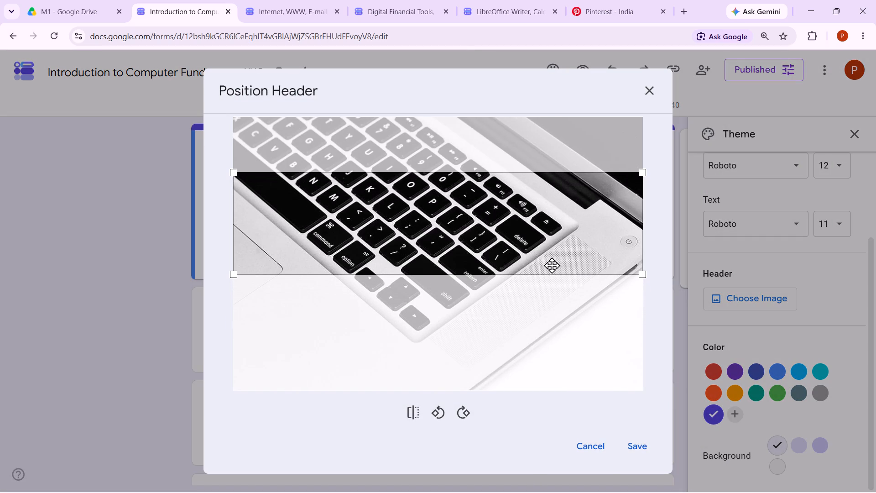
{"action": "left_click", "coordinate": [634, 443]}
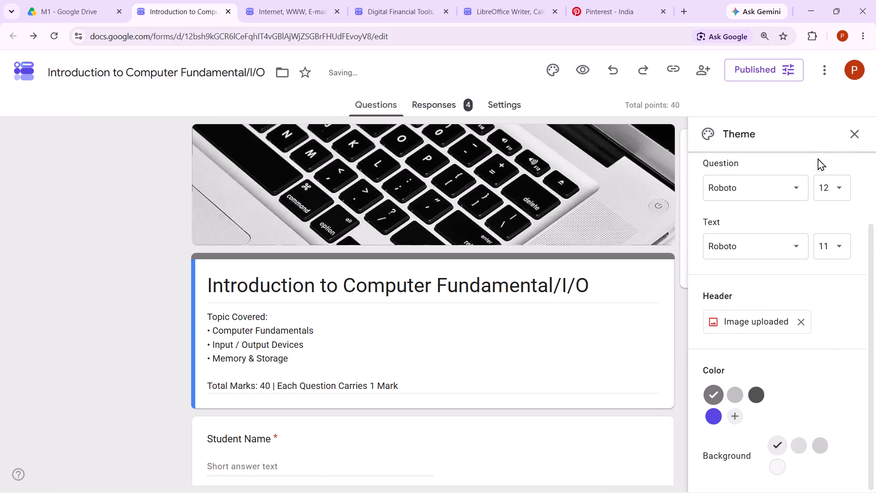
{"action": "left_click", "coordinate": [855, 145]}
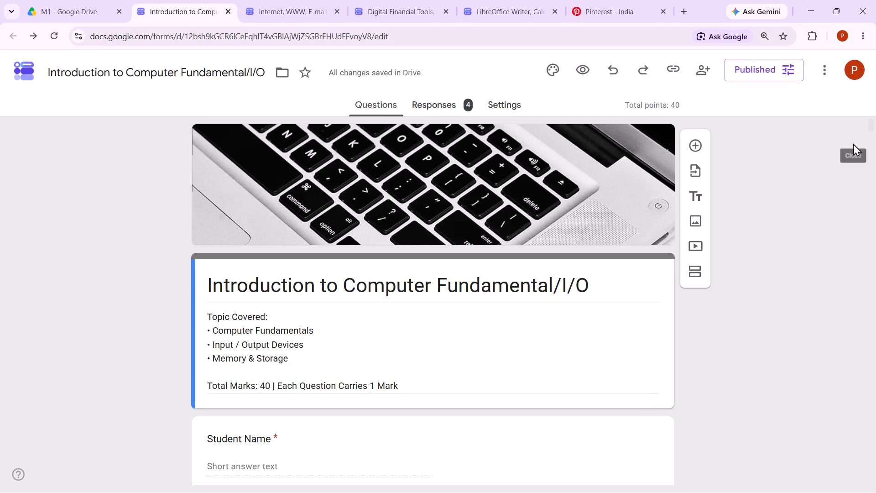
Copy the Introduction to Computer Fundamental/I/O form's responder link with URL shortening enabled.
{"action": "left_click", "coordinate": [794, 68]}
{"action": "left_click", "coordinate": [371, 282]}
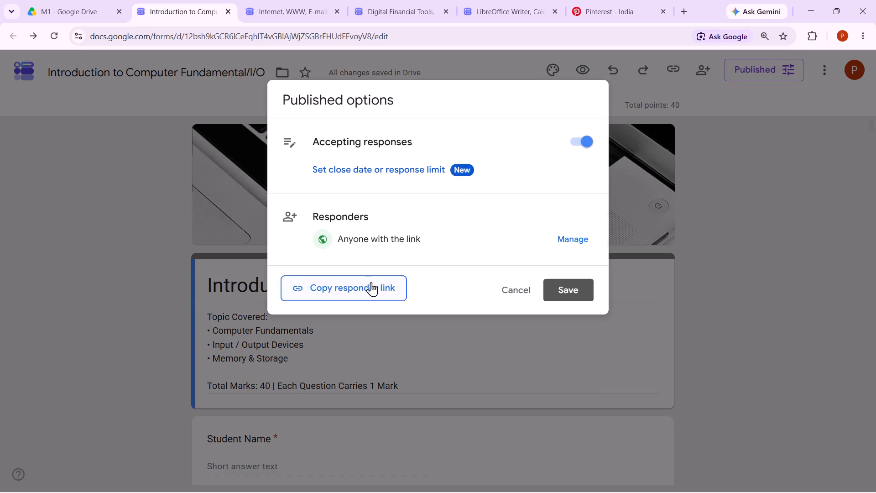
{"action": "left_click", "coordinate": [301, 366]}
{"action": "left_click", "coordinate": [466, 372]}
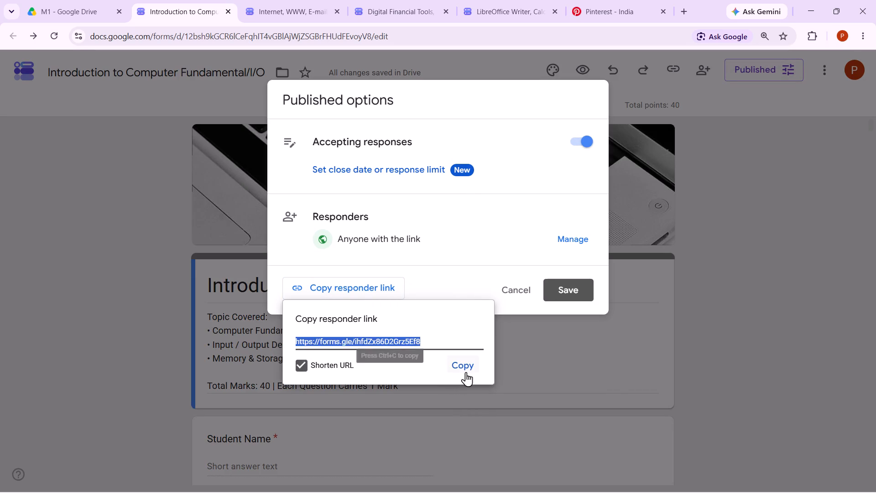
Paste the copied responder link into the Notepad note below "operating system" and label it "computer fundatamental".
{"action": "left_click", "coordinate": [240, 474]}
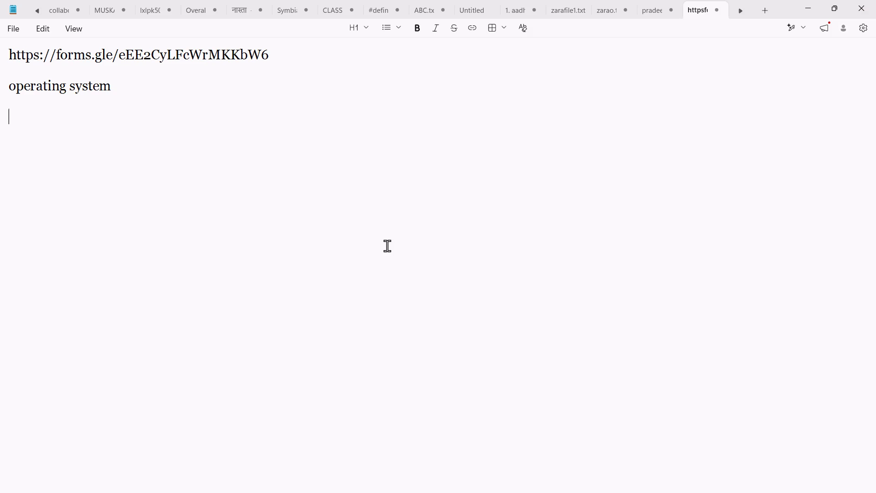
{"action": "key", "text": "ctrl+v"}
{"action": "key", "text": "Return"}
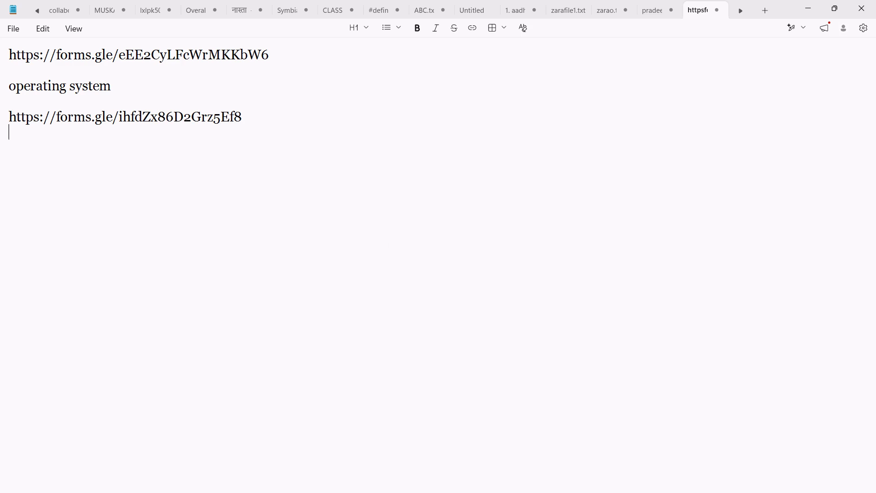
{"action": "key", "text": "Return"}
{"action": "type", "text": "compue"}
{"action": "key", "text": "BackSpace"}
{"action": "type", "text": "ter fundatamental"}
{"action": "key", "text": "space"}
{"action": "key", "text": "shift+Return"}
{"action": "key", "text": "shift+Return"}
Return to Chrome and save the published options of the Introduction to Computer Fundamental/I/O form.
{"action": "key", "text": "alt+Tab"}
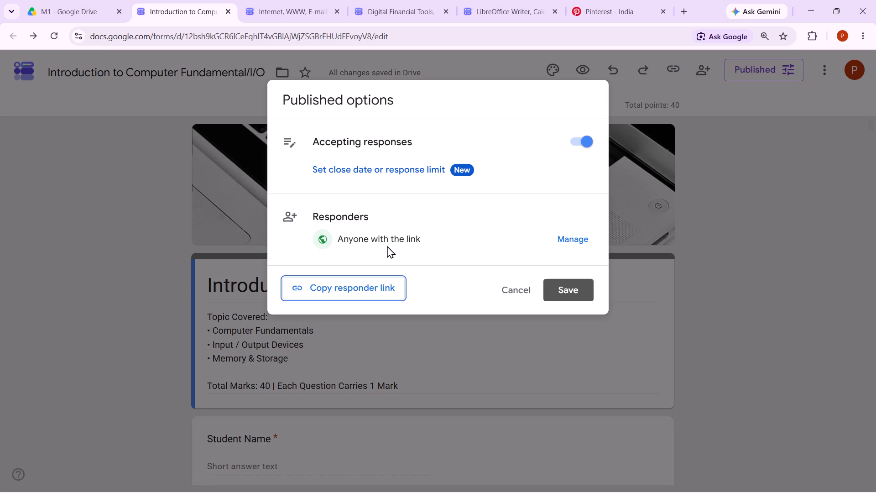
{"action": "left_click", "coordinate": [574, 289]}
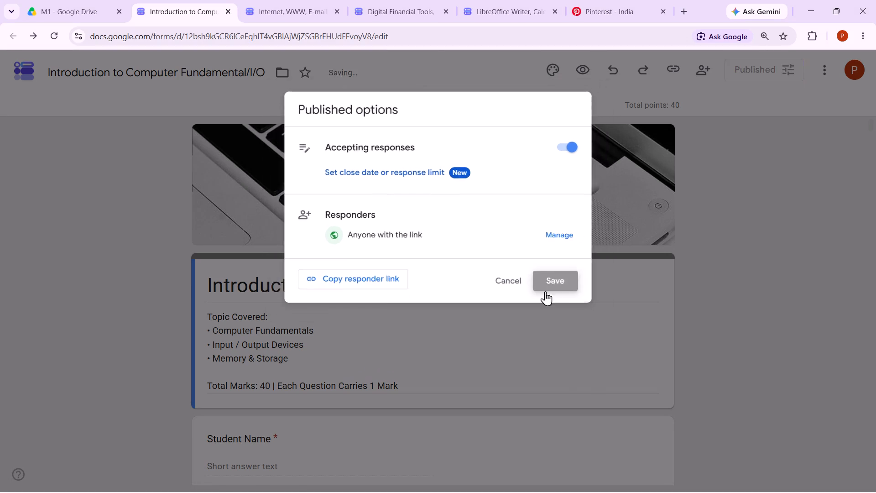
Check the quiz settings of the Introduction to Computer Fundamental/I/O form and close that form.
{"action": "left_click", "coordinate": [503, 110]}
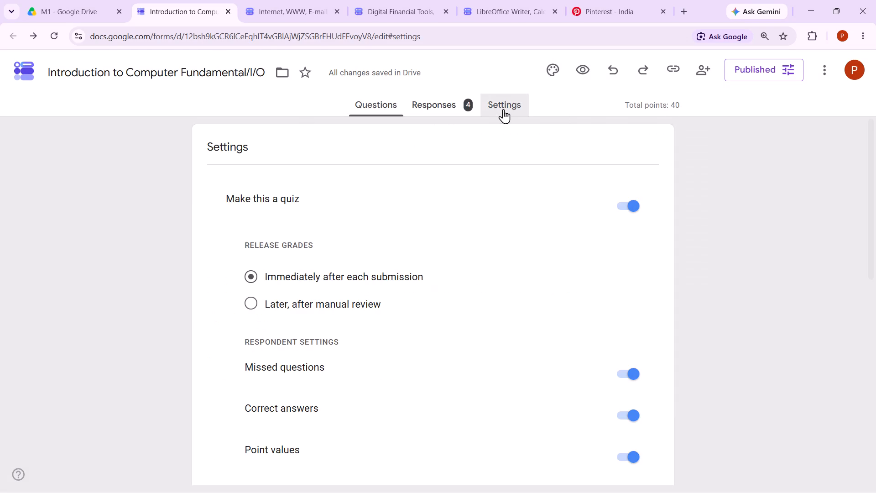
{"action": "scroll", "coordinate": [529, 228], "scroll_direction": "down", "scroll_amount": 3}
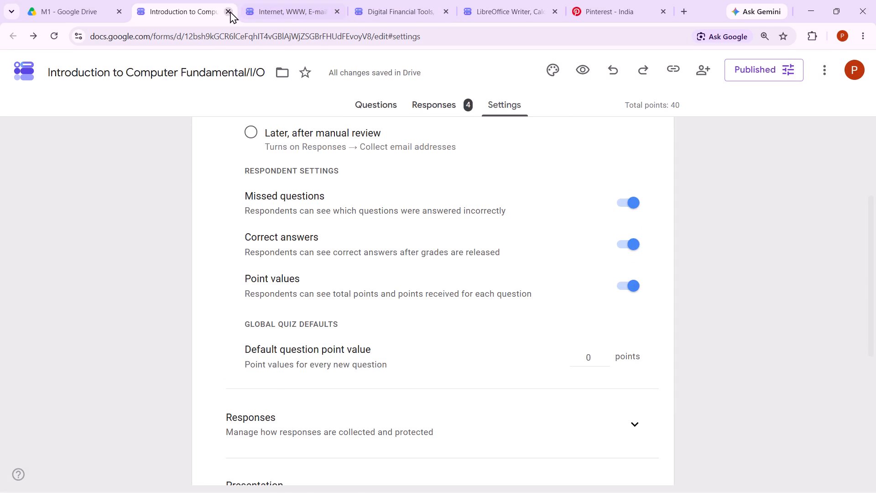
{"action": "left_click", "coordinate": [230, 11]}
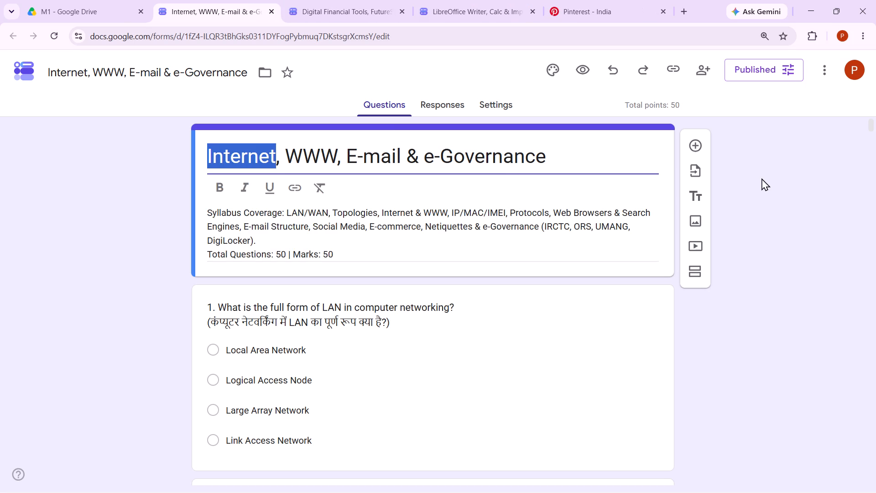
Copy "Internet" from the Internet, WWW, E-mail & e-Governance form's title and search Google Images for it as a header.
{"action": "left_click", "coordinate": [763, 177]}
{"action": "double_click", "coordinate": [234, 157]}
{"action": "key", "text": "ctrl+c"}
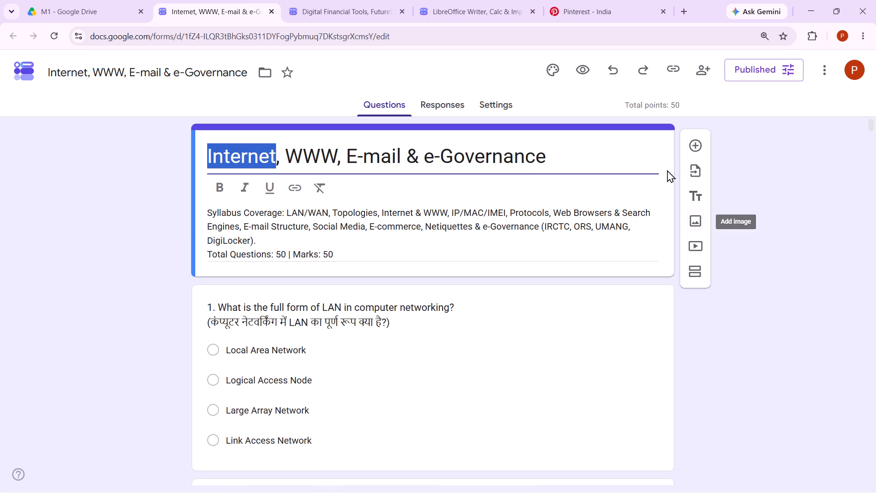
{"action": "left_click", "coordinate": [549, 73]}
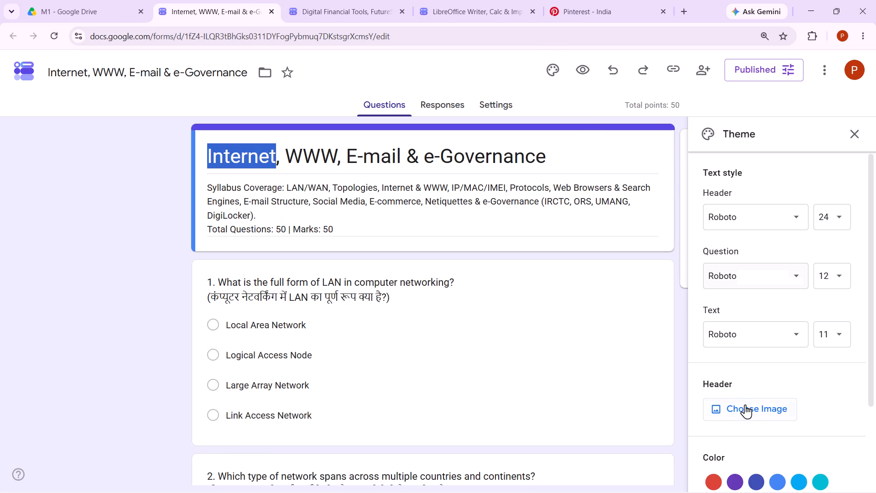
{"action": "left_click", "coordinate": [746, 407]}
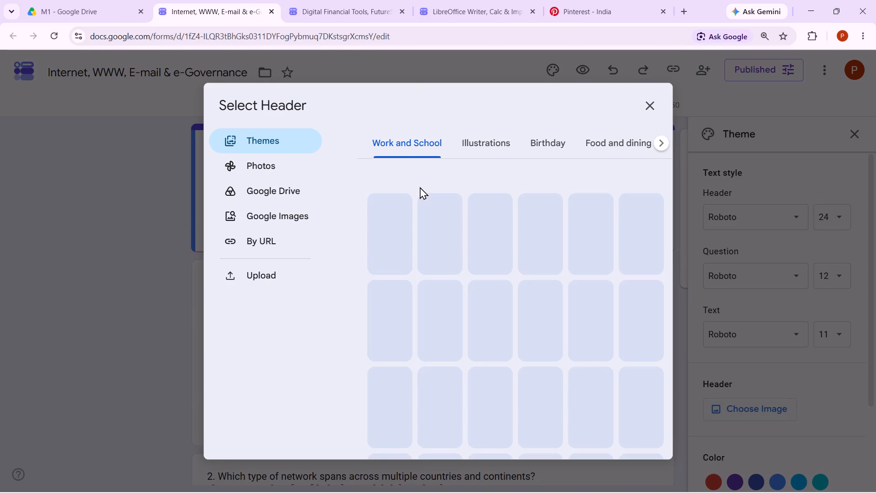
{"action": "left_click", "coordinate": [296, 222]}
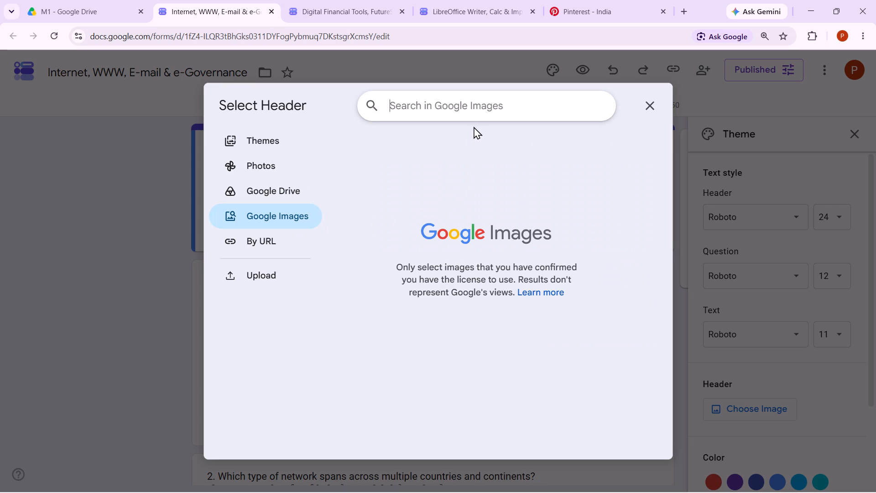
{"action": "key", "text": "ctrl+v"}
{"action": "key", "text": "Return"}
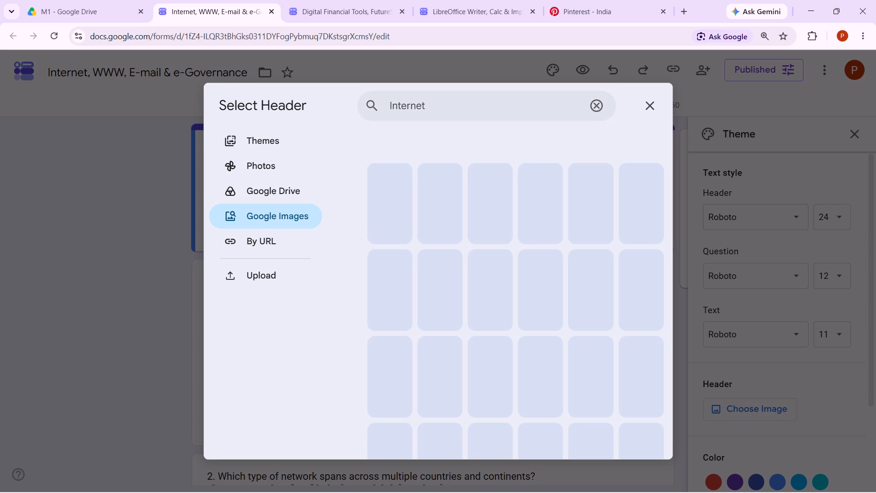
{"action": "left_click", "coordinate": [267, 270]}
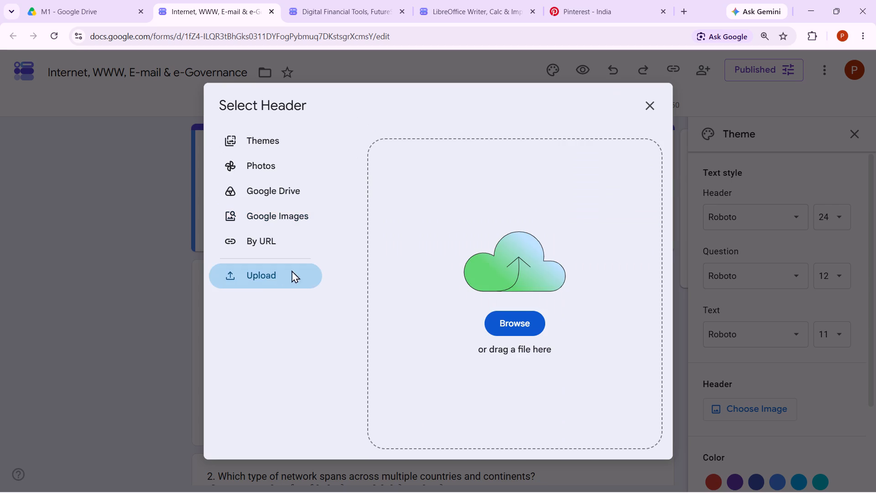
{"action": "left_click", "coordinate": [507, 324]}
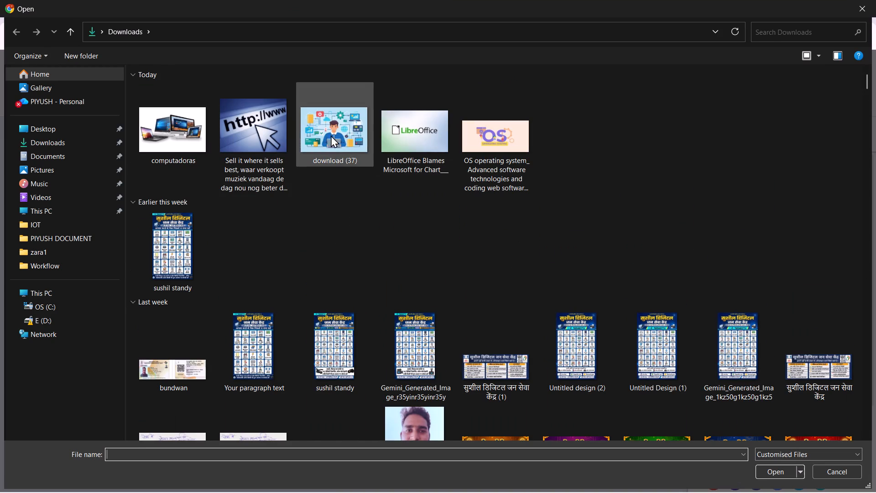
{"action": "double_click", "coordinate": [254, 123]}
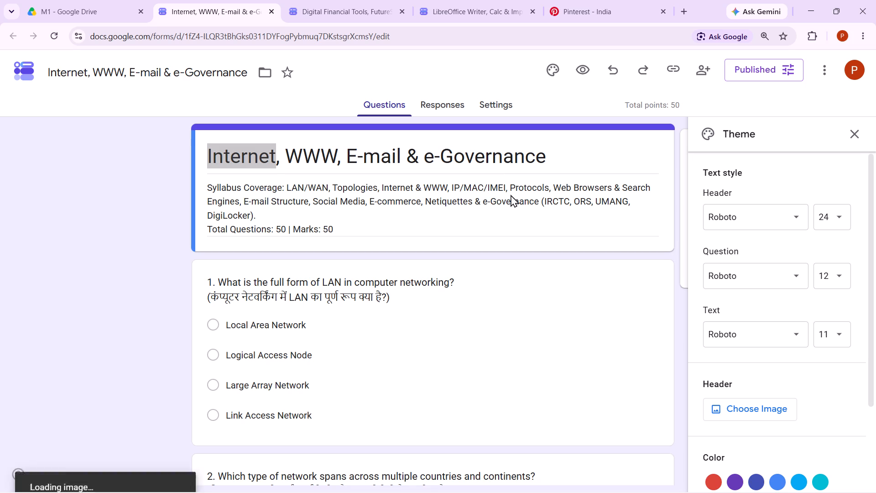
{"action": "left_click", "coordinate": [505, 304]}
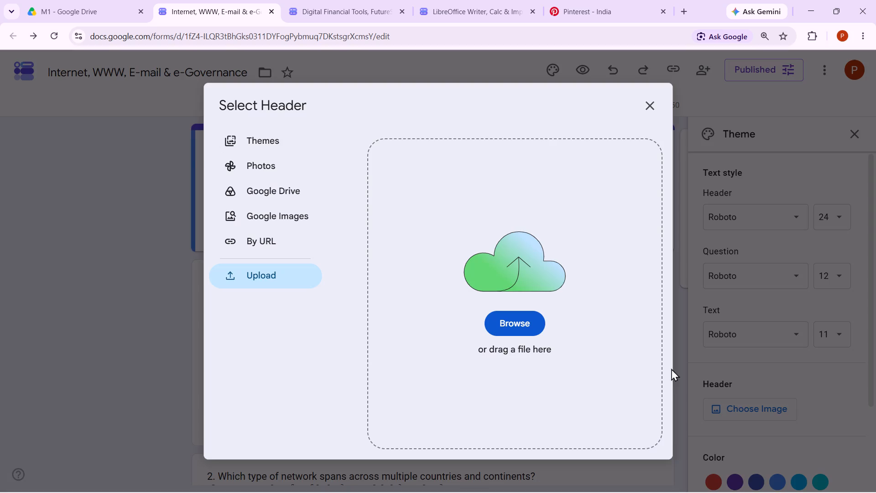
Search Google Images for "Internet" again and look through the results for a suitable header image.
{"action": "left_click", "coordinate": [295, 216]}
{"action": "key", "text": "ctrl+v"}
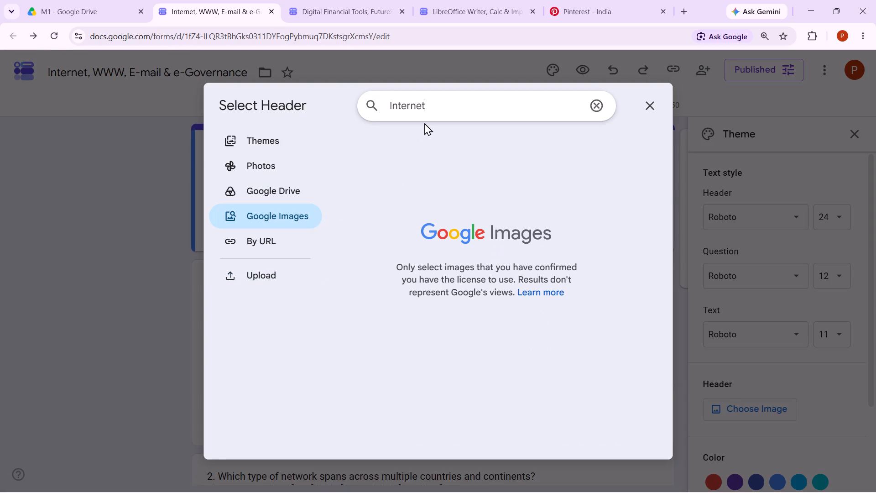
{"action": "key", "text": "Return"}
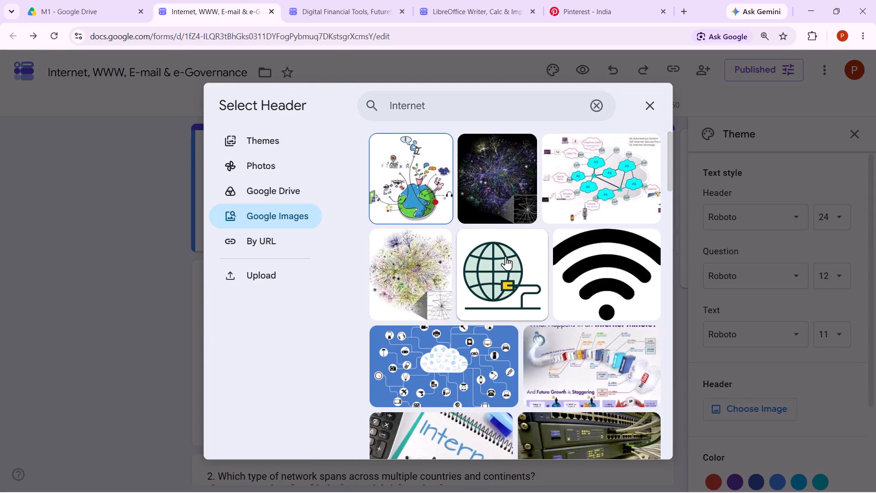
{"action": "scroll", "coordinate": [570, 248], "scroll_direction": "down", "scroll_amount": 4}
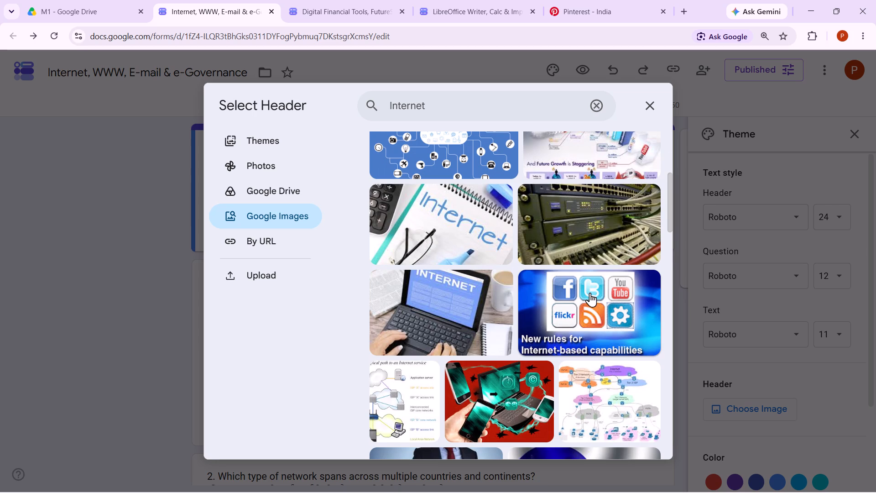
{"action": "scroll", "coordinate": [589, 289], "scroll_direction": "down", "scroll_amount": 4}
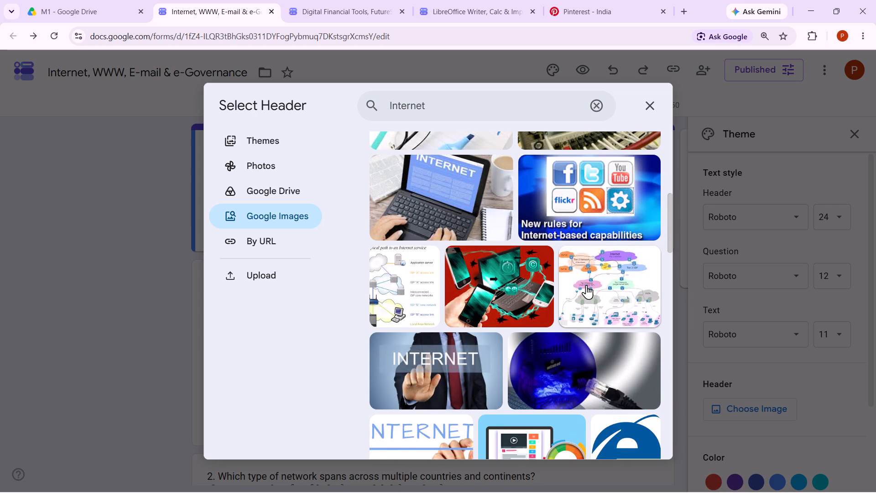
{"action": "scroll", "coordinate": [586, 285], "scroll_direction": "down", "scroll_amount": 1}
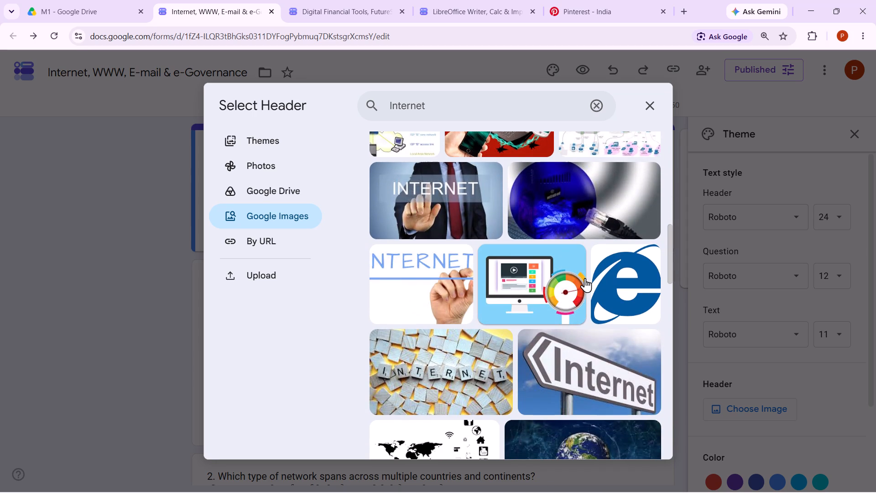
{"action": "scroll", "coordinate": [585, 278], "scroll_direction": "down", "scroll_amount": 4}
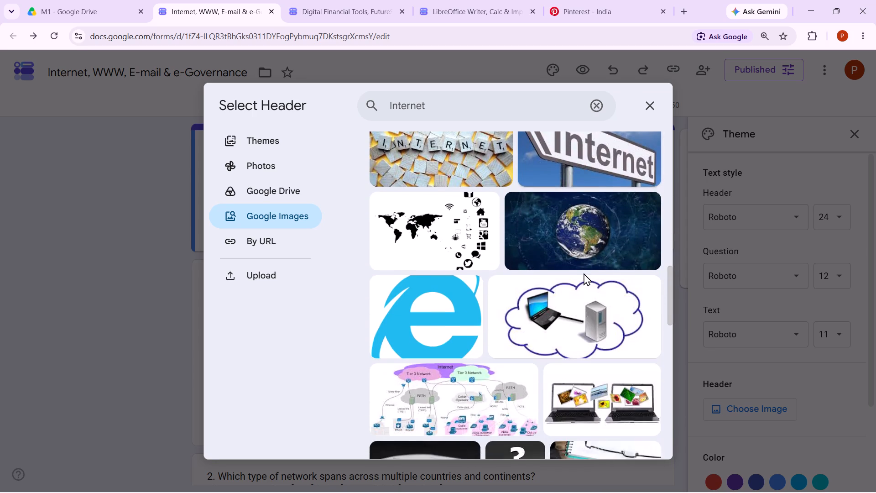
{"action": "scroll", "coordinate": [584, 273], "scroll_direction": "down", "scroll_amount": 7}
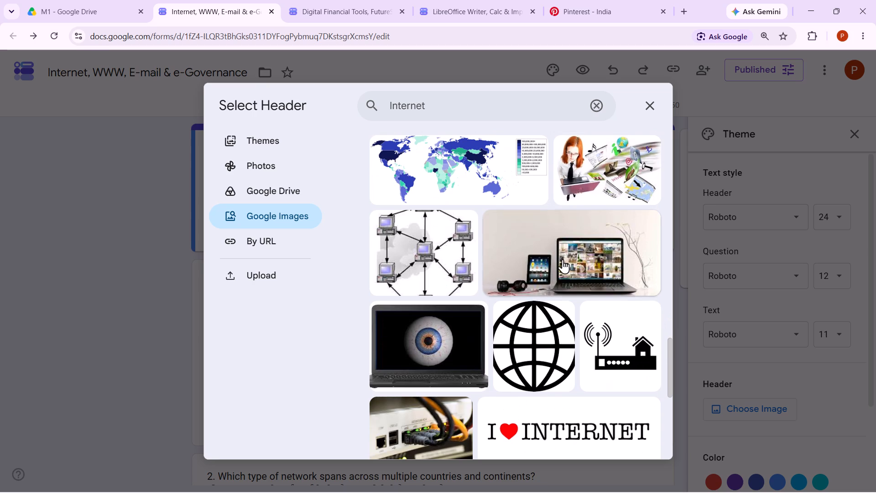
{"action": "scroll", "coordinate": [562, 257], "scroll_direction": "down", "scroll_amount": 7}
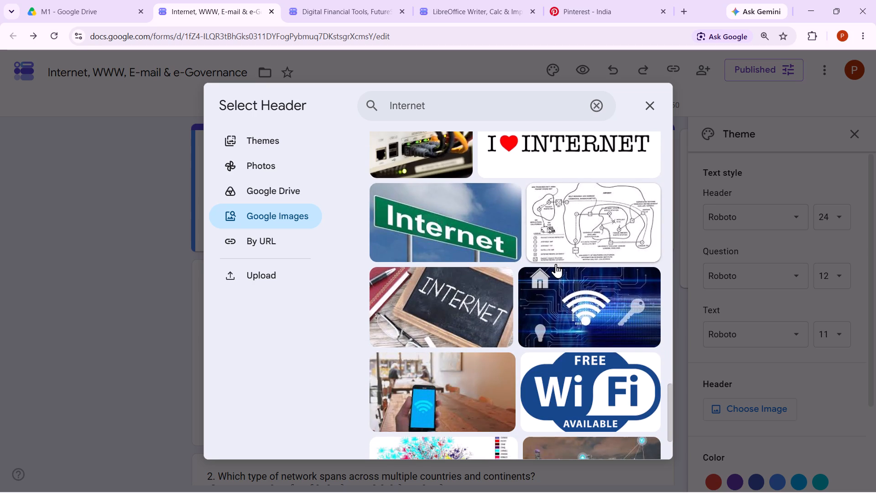
{"action": "scroll", "coordinate": [556, 264], "scroll_direction": "down", "scroll_amount": 2}
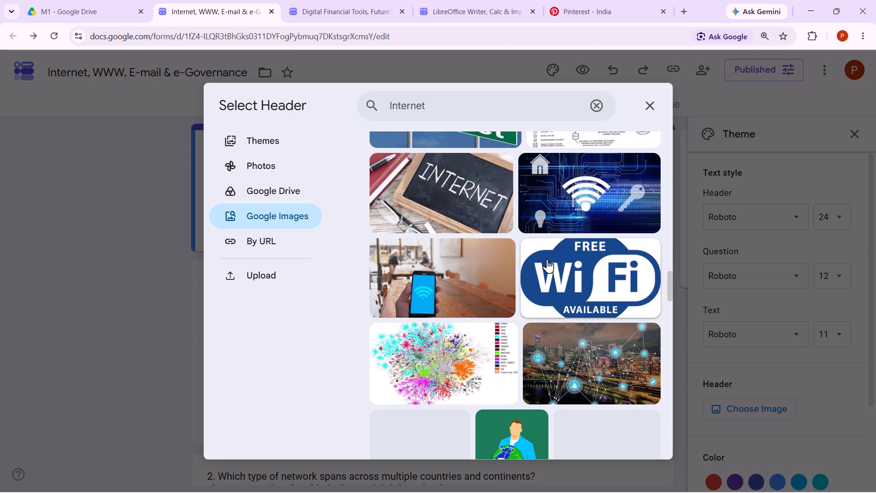
{"action": "scroll", "coordinate": [547, 259], "scroll_direction": "down", "scroll_amount": 3}
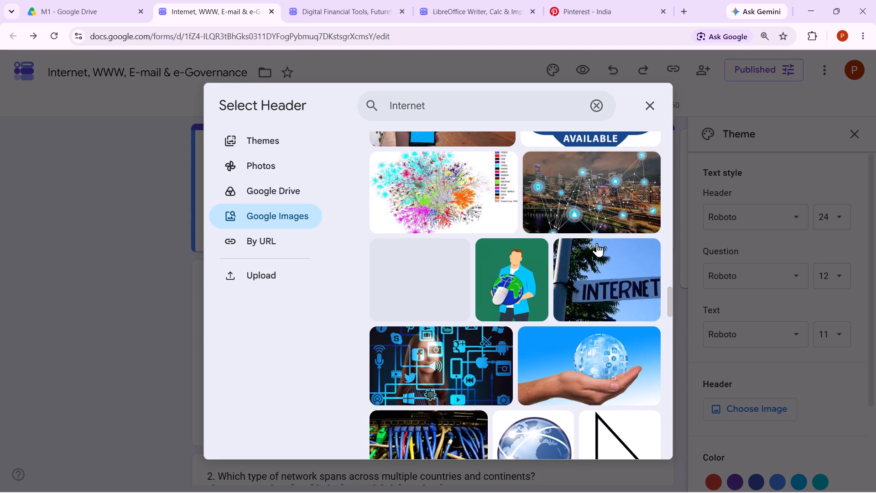
{"action": "scroll", "coordinate": [596, 250], "scroll_direction": "down", "scroll_amount": 5}
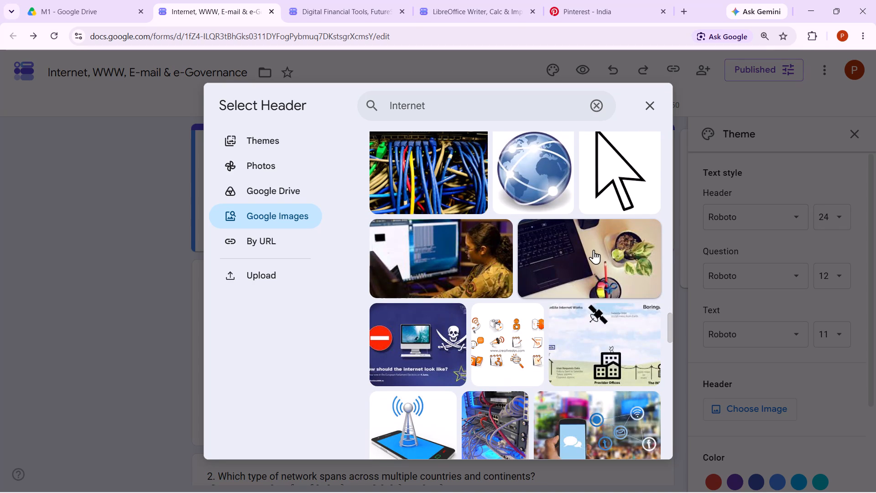
{"action": "scroll", "coordinate": [594, 250], "scroll_direction": "down", "scroll_amount": 5}
{"action": "scroll", "coordinate": [594, 249], "scroll_direction": "up", "scroll_amount": 1}
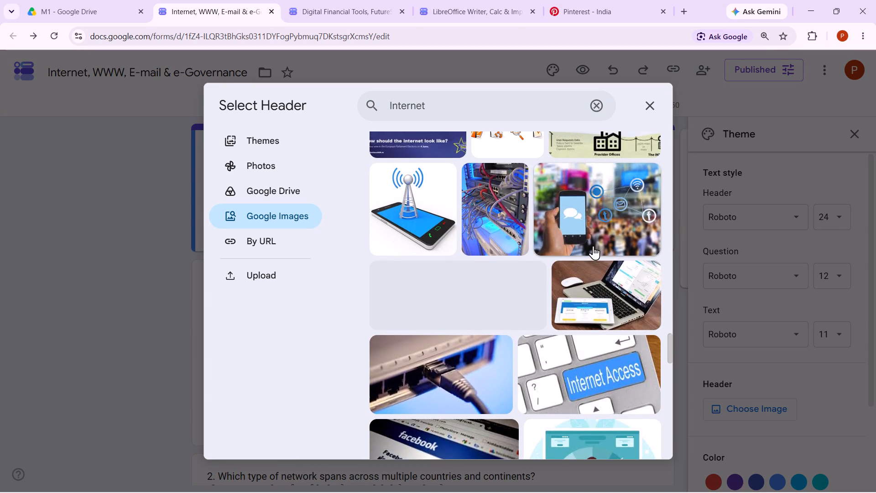
{"action": "scroll", "coordinate": [593, 246], "scroll_direction": "down", "scroll_amount": 7}
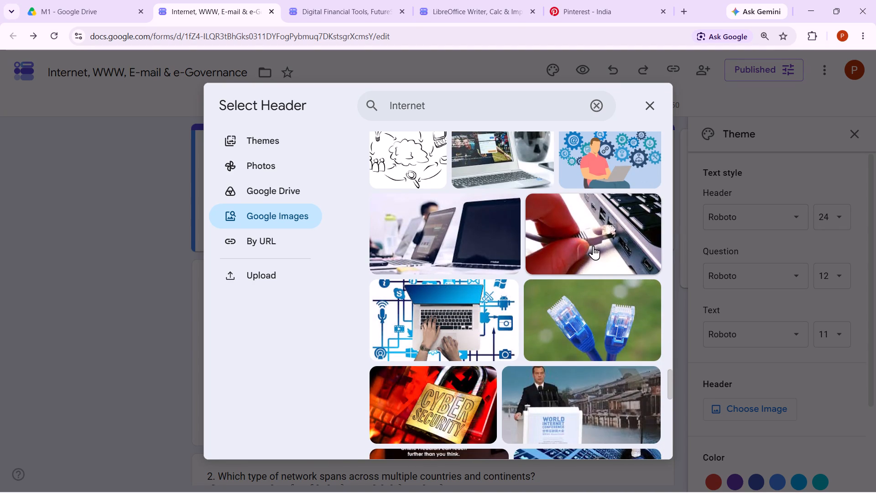
{"action": "scroll", "coordinate": [593, 246], "scroll_direction": "down", "scroll_amount": 4}
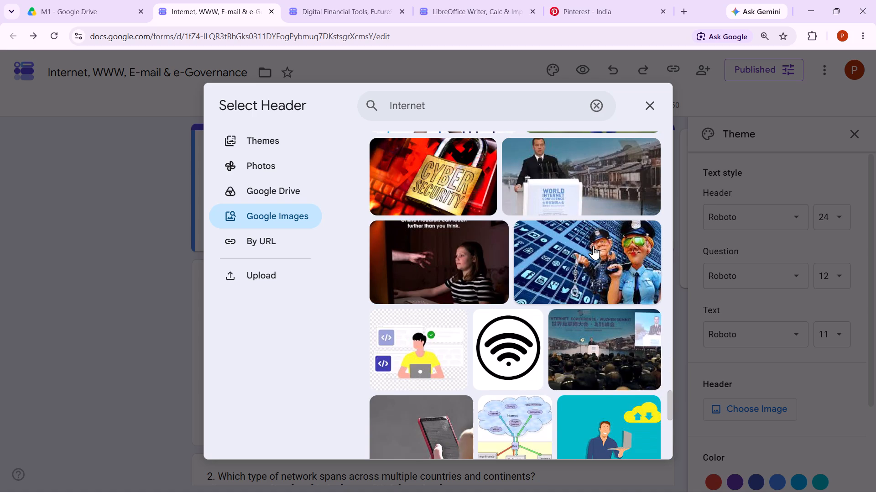
{"action": "scroll", "coordinate": [593, 246], "scroll_direction": "down", "scroll_amount": 4}
{"action": "scroll", "coordinate": [593, 246], "scroll_direction": "up", "scroll_amount": 10}
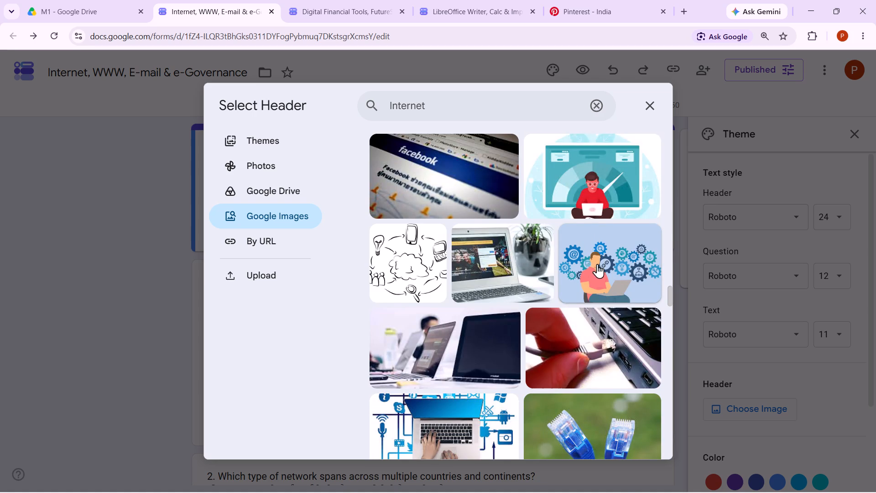
{"action": "scroll", "coordinate": [597, 264], "scroll_direction": "up", "scroll_amount": 4}
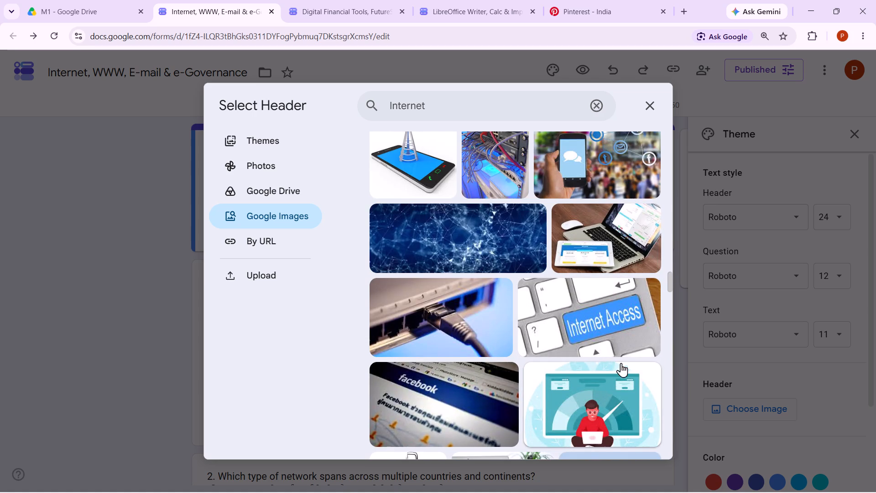
{"action": "scroll", "coordinate": [631, 325], "scroll_direction": "up", "scroll_amount": 2}
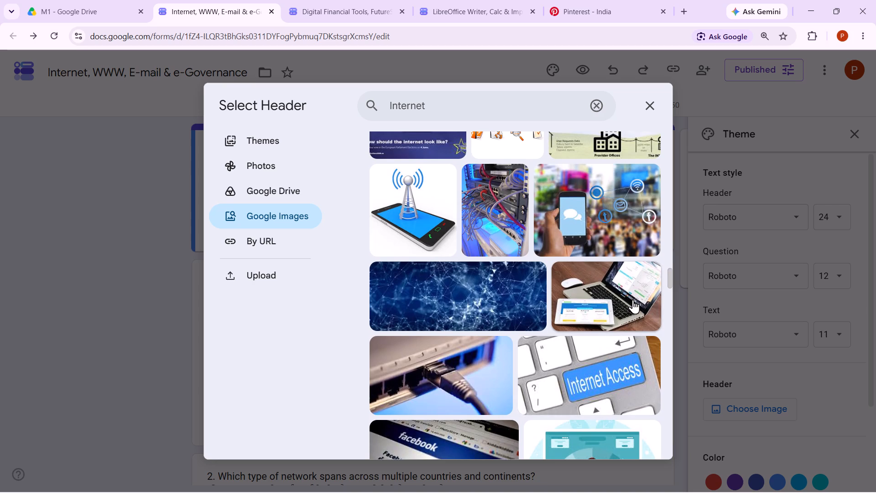
{"action": "scroll", "coordinate": [633, 299], "scroll_direction": "up", "scroll_amount": 4}
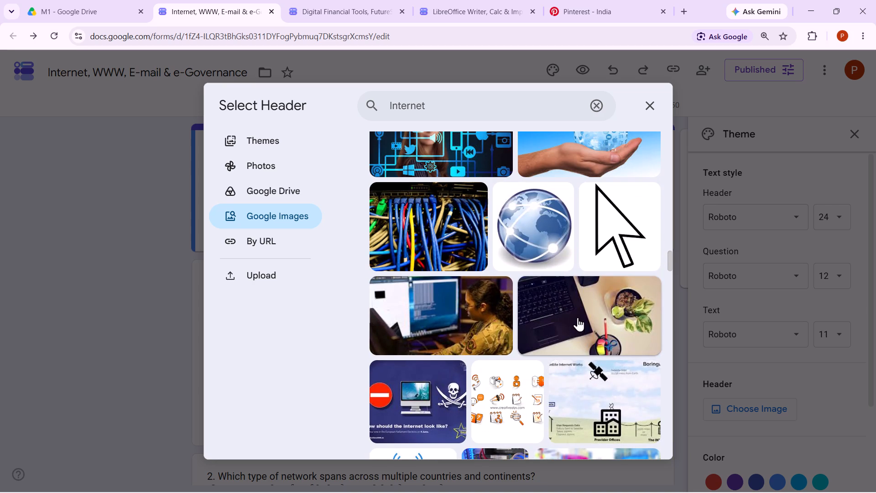
{"action": "scroll", "coordinate": [578, 311], "scroll_direction": "up", "scroll_amount": 2}
{"action": "scroll", "coordinate": [591, 270], "scroll_direction": "up", "scroll_amount": 1}
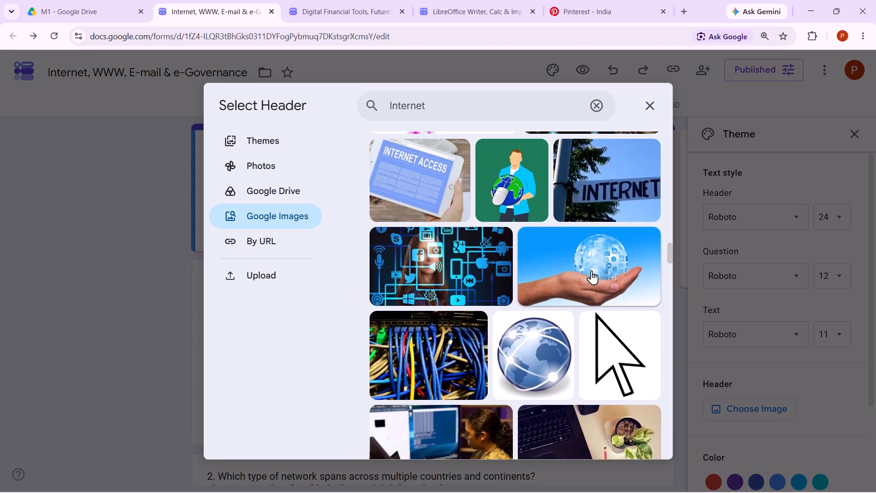
Set the night city skyline picture with network icons as the form's header, cropped to its upper-middle band, and close the theme settings.
{"action": "scroll", "coordinate": [591, 262], "scroll_direction": "up", "scroll_amount": 2}
{"action": "left_click", "coordinate": [587, 229]}
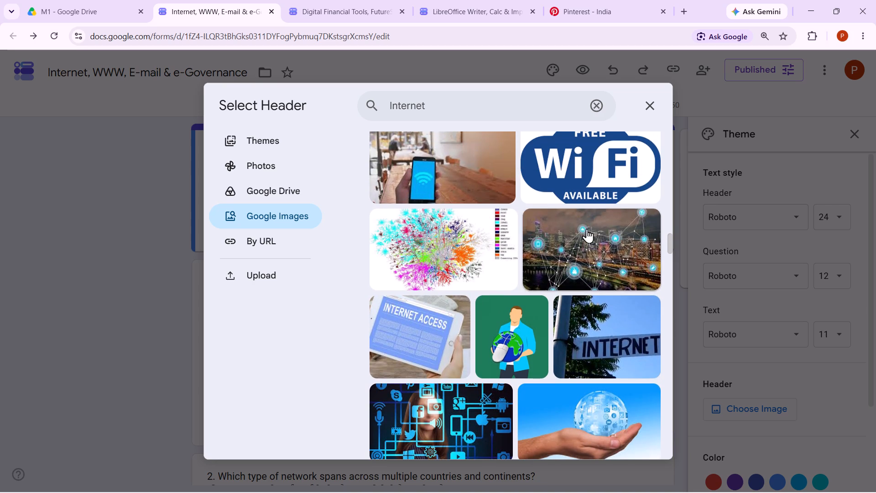
{"action": "left_click", "coordinate": [647, 443]}
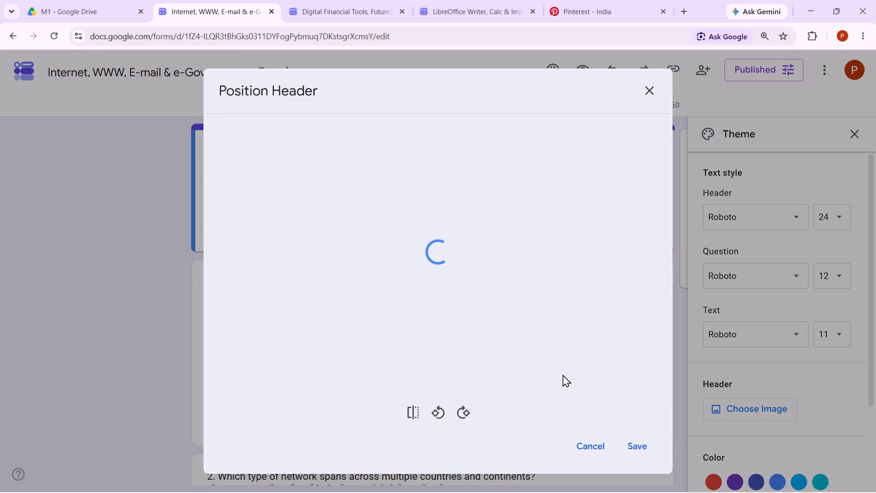
{"action": "left_click_drag", "start_coordinate": [515, 291], "coordinate": [512, 320]}
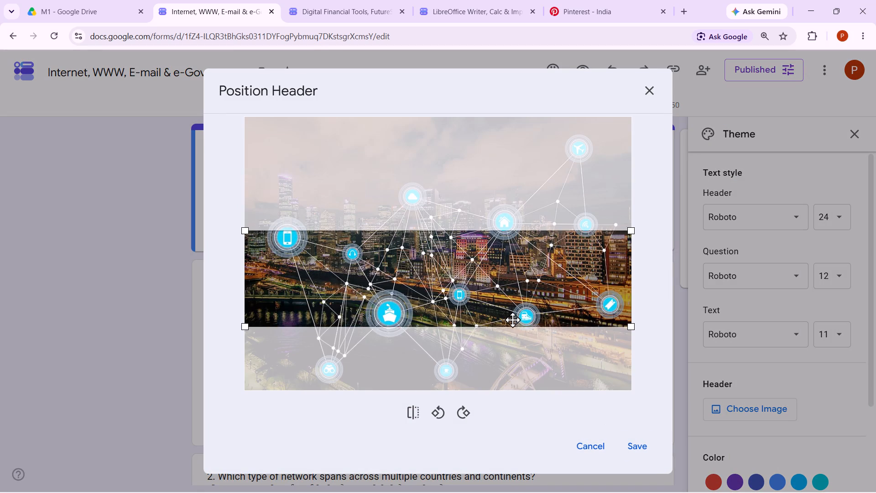
{"action": "left_click_drag", "start_coordinate": [512, 320], "coordinate": [520, 274]}
{"action": "left_click", "coordinate": [632, 443]}
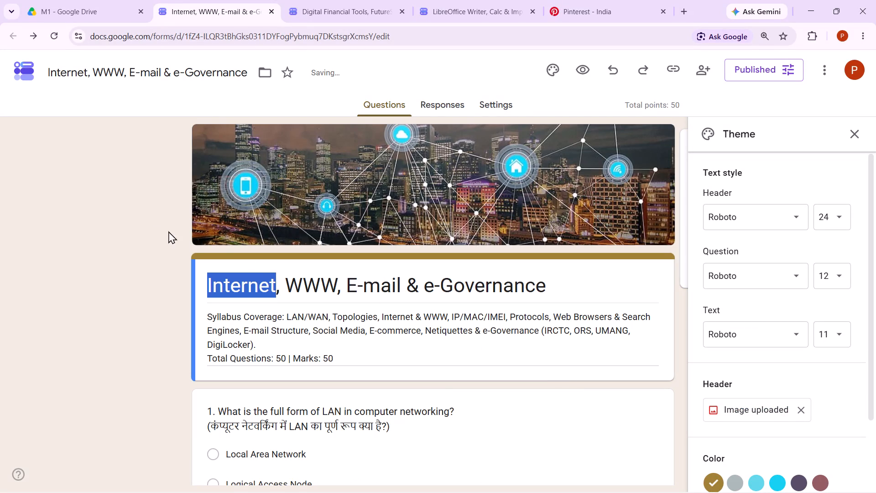
{"action": "left_click", "coordinate": [853, 130]}
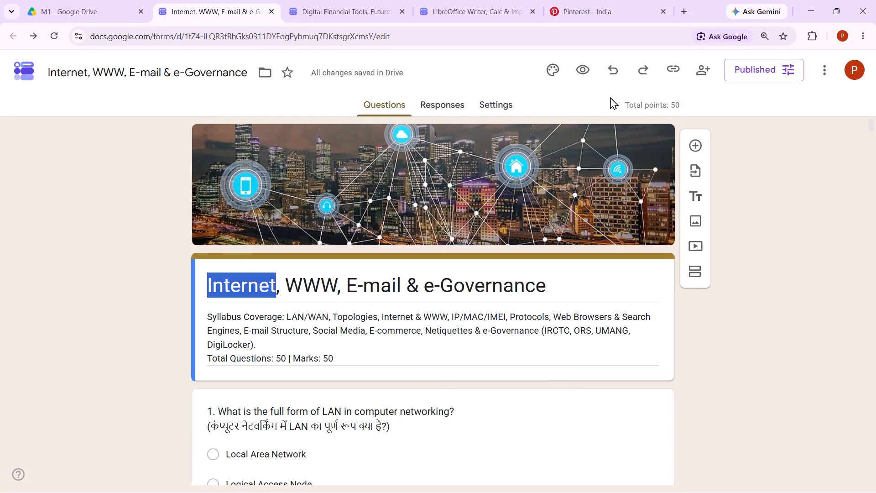
Check the form's quiz settings, paste its shortened responder link at the end of the Notepad note, and save the published options.
{"action": "left_click", "coordinate": [495, 104]}
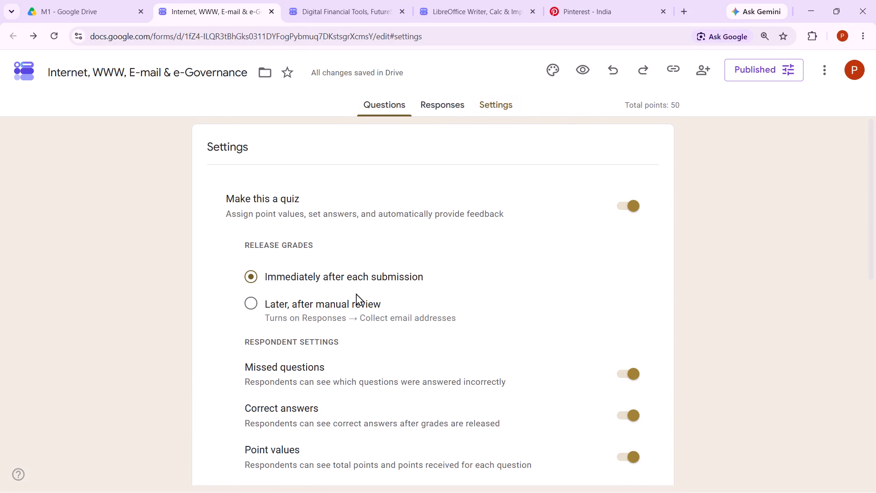
{"action": "scroll", "coordinate": [366, 299], "scroll_direction": "down", "scroll_amount": 2}
{"action": "left_click", "coordinate": [748, 70]}
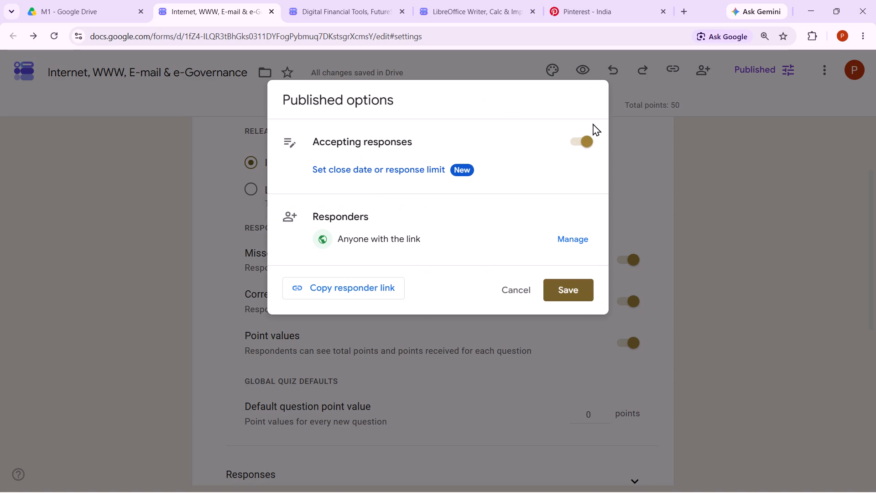
{"action": "left_click", "coordinate": [332, 286]}
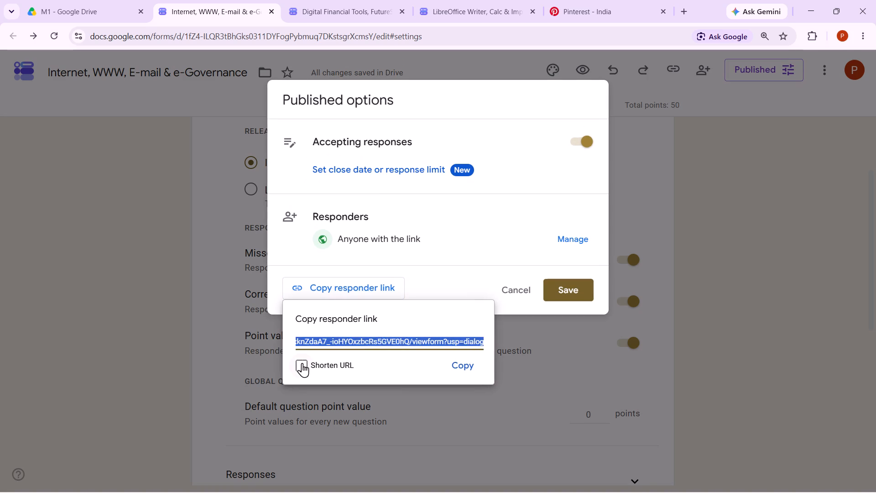
{"action": "left_click", "coordinate": [298, 364]}
{"action": "left_click", "coordinate": [461, 366]}
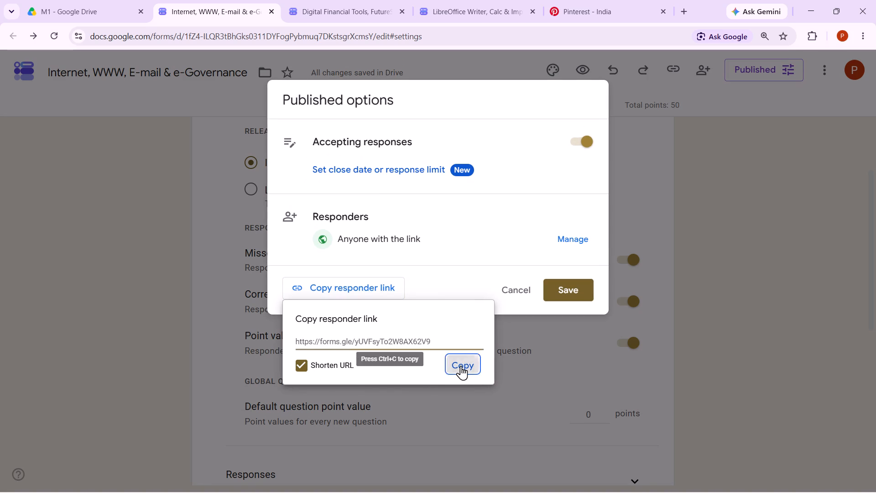
{"action": "key", "text": "alt+Tab"}
{"action": "left_click", "coordinate": [370, 245]}
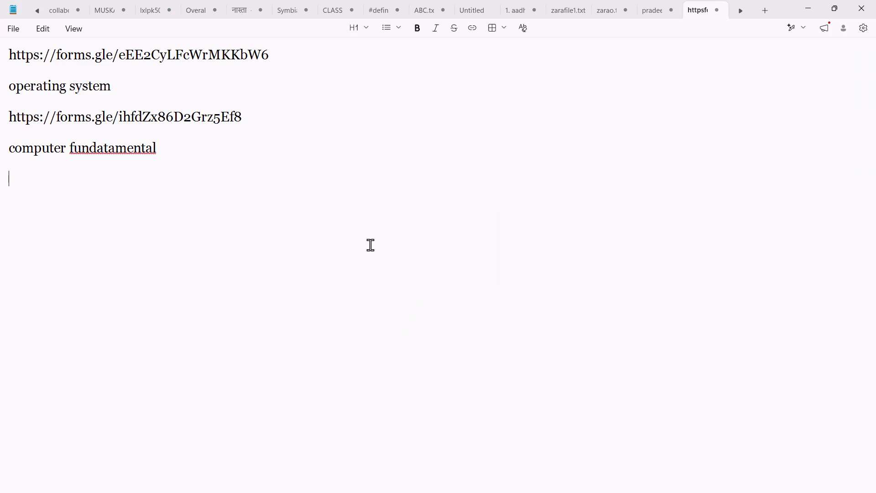
{"action": "key", "text": "ctrl+v"}
{"action": "key", "text": "alt+Tab"}
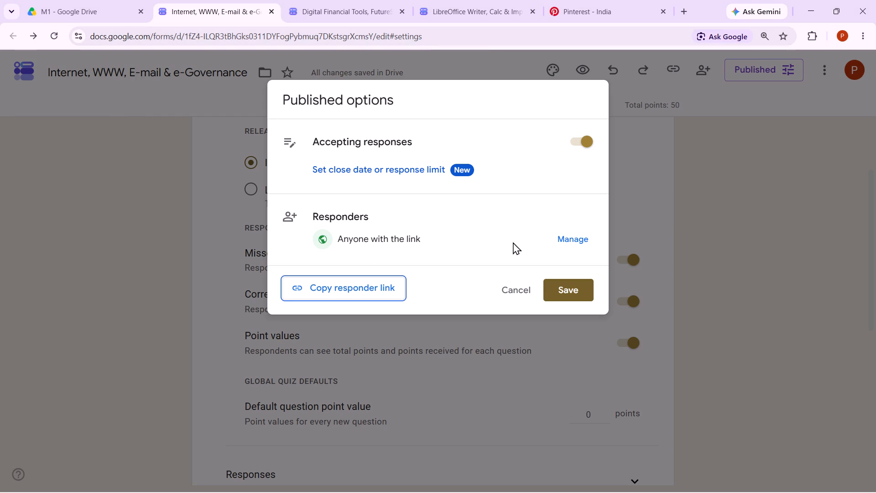
{"action": "left_click", "coordinate": [566, 285]}
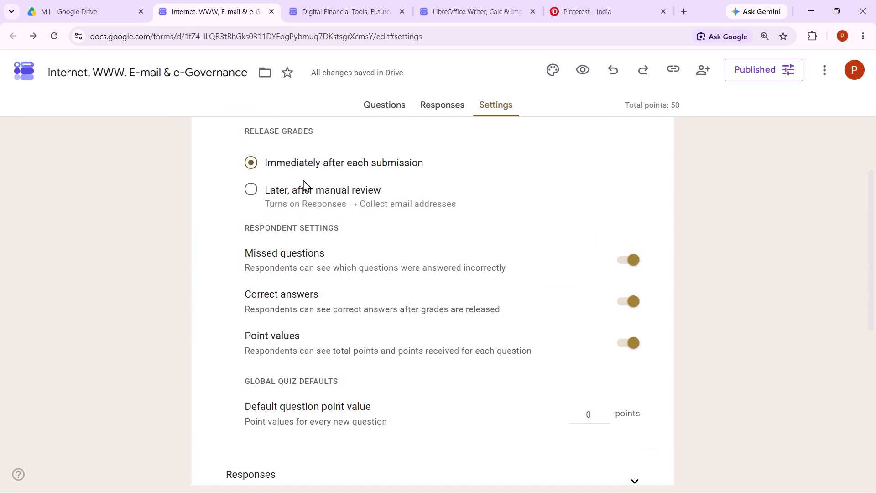
Copy the form name "Internet, WWW, E-mail & e-Governance" and paste it below its link in the Notepad note.
{"action": "scroll", "coordinate": [304, 193], "scroll_direction": "up", "scroll_amount": 5}
{"action": "scroll", "coordinate": [195, 127], "scroll_direction": "up", "scroll_amount": 10}
{"action": "left_click", "coordinate": [70, 66]}
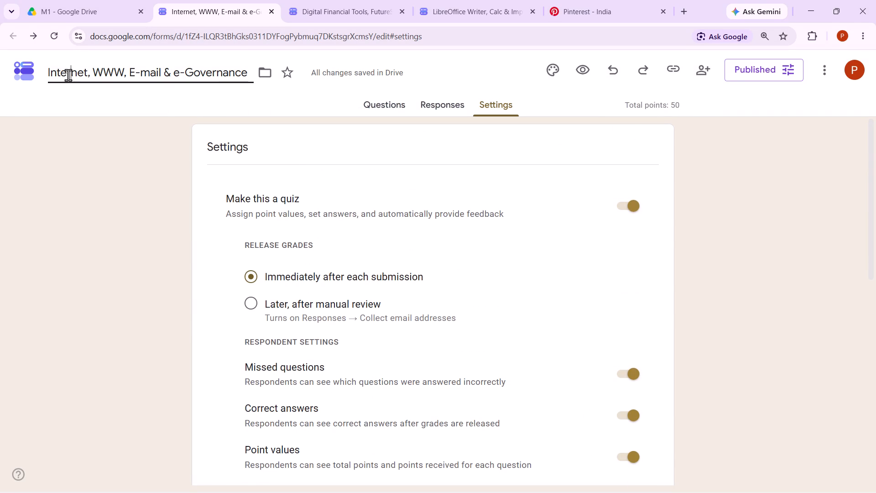
{"action": "key", "text": "ctrl+a"}
{"action": "key", "text": "ctrl+c"}
{"action": "key", "text": "alt+Tab"}
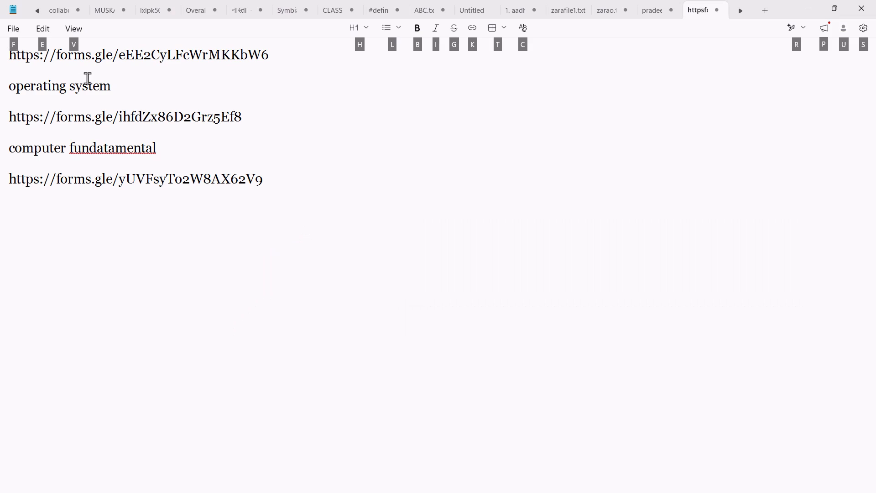
{"action": "left_click", "coordinate": [342, 214]}
{"action": "key", "text": "Return"}
{"action": "key", "text": "Return"}
{"action": "key", "text": "ctrl+v"}
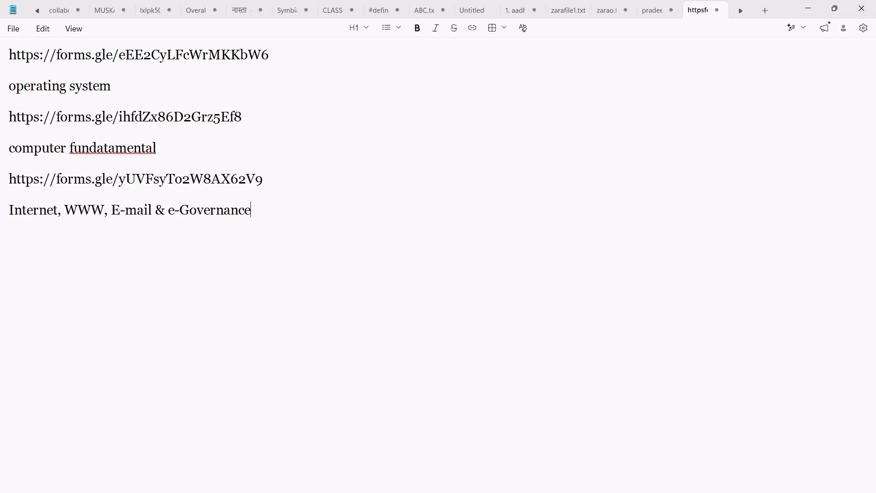
Separate the note's entries with a blank line after "computer fundatamental" and another after "operating system".
{"action": "left_click", "coordinate": [257, 154]}
{"action": "key", "text": "Return"}
{"action": "key", "text": "Return"}
{"action": "left_click", "coordinate": [226, 83]}
{"action": "key", "text": "Return"}
{"action": "key", "text": "Return"}
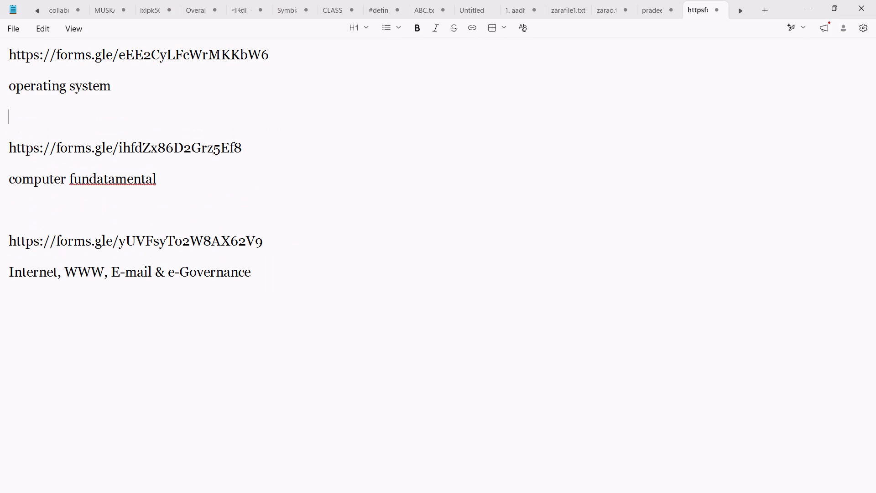
{"action": "key", "text": "x"}
{"action": "key", "text": "BackSpace"}
Switch back to Chrome and close the Internet, WWW, E-mail & e-Governance form.
{"action": "key", "text": "alt+Tab"}
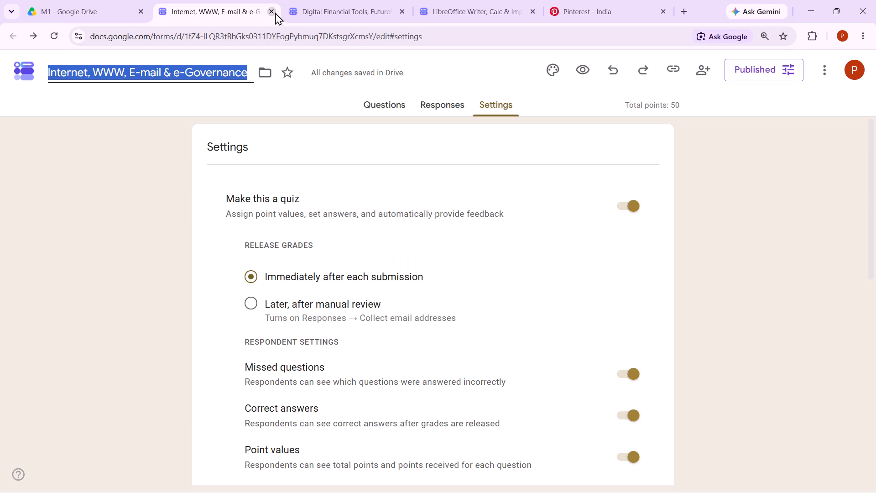
{"action": "left_click", "coordinate": [275, 11]}
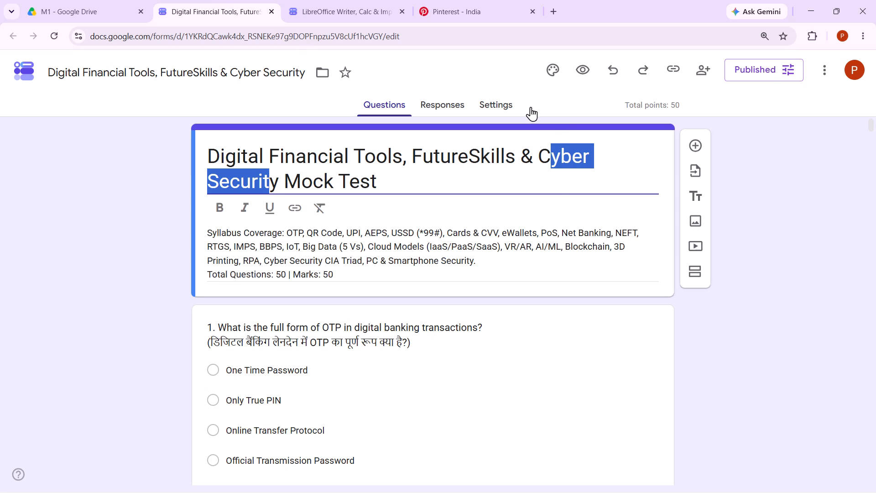
Copy "Cyber Security" from the Digital Financial Tools form's title and search Google Images for it as a header.
{"action": "left_click", "coordinate": [558, 196]}
{"action": "left_click", "coordinate": [558, 68]}
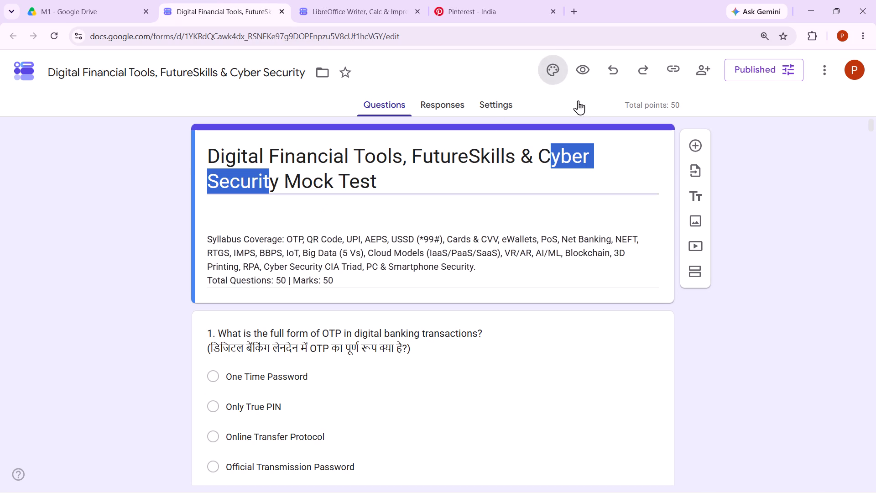
{"action": "left_click", "coordinate": [413, 162]}
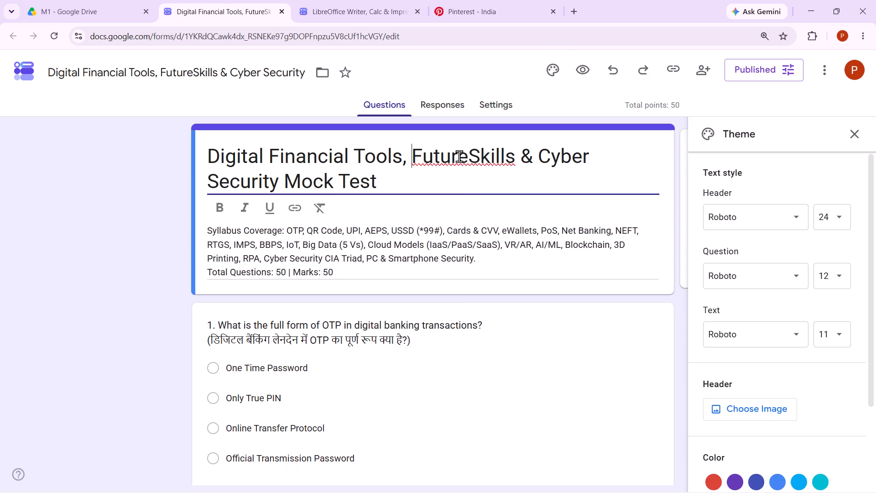
{"action": "double_click", "coordinate": [563, 154]}
{"action": "left_click", "coordinate": [276, 189], "text": "shift"}
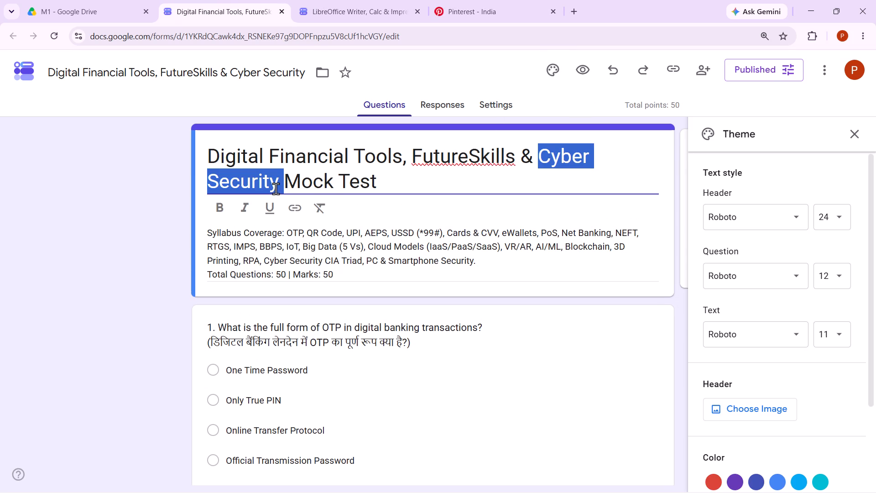
{"action": "key", "text": "ctrl+c"}
{"action": "left_click", "coordinate": [751, 409]}
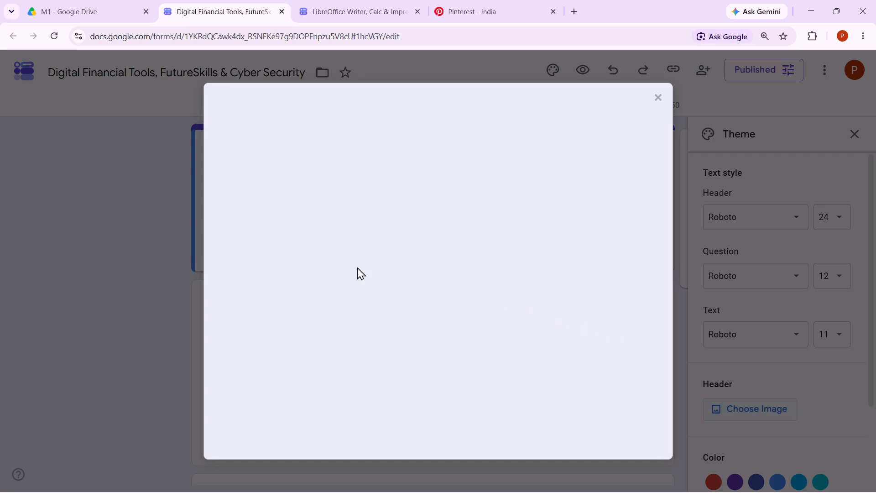
{"action": "left_click", "coordinate": [276, 224]}
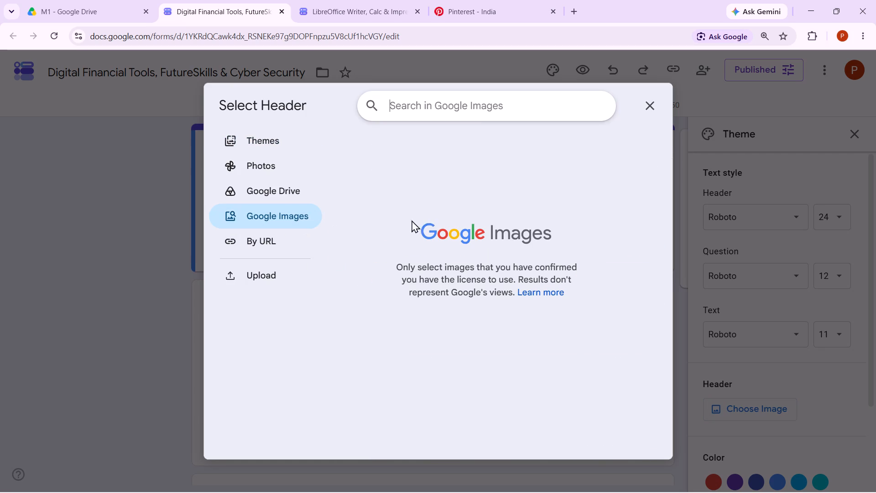
{"action": "key", "text": "ctrl+v"}
{"action": "key", "text": "Return"}
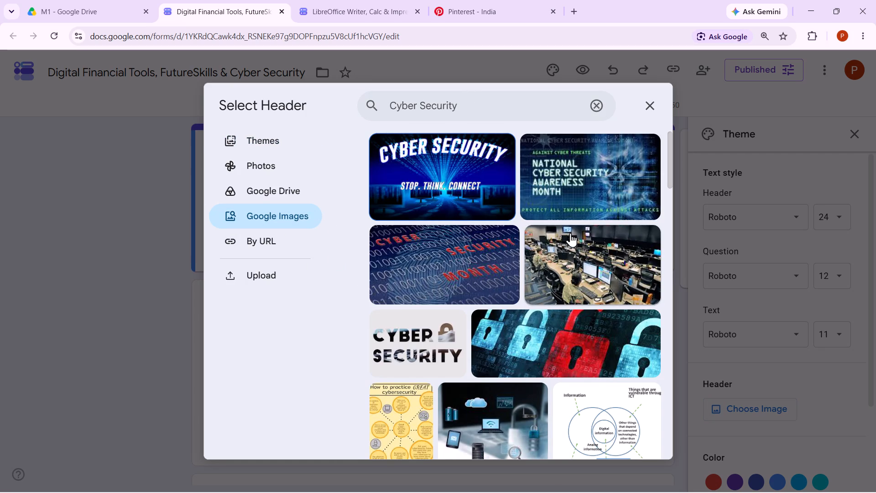
Look through the "Cyber Security" image results for a picture suited to the form's header.
{"action": "scroll", "coordinate": [578, 228], "scroll_direction": "down", "scroll_amount": 2}
{"action": "scroll", "coordinate": [579, 227], "scroll_direction": "up", "scroll_amount": 1}
{"action": "scroll", "coordinate": [579, 227], "scroll_direction": "down", "scroll_amount": 3}
{"action": "scroll", "coordinate": [579, 226], "scroll_direction": "up", "scroll_amount": 1}
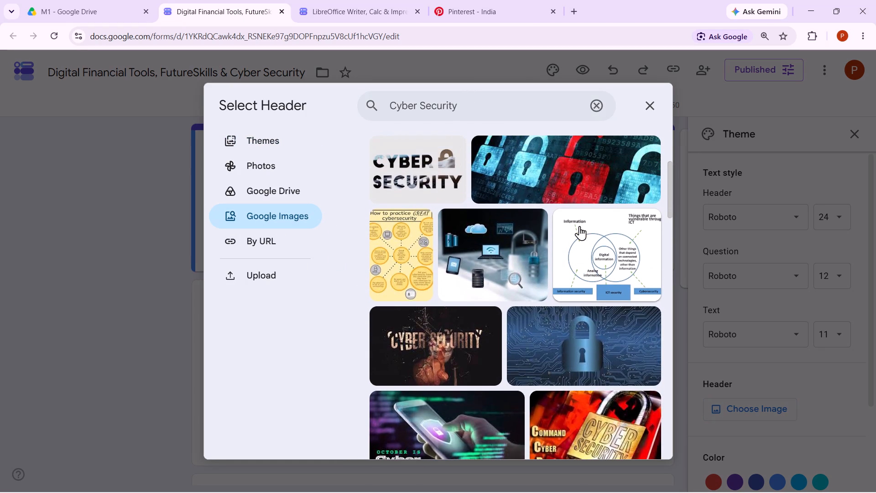
{"action": "scroll", "coordinate": [580, 224], "scroll_direction": "down", "scroll_amount": 4}
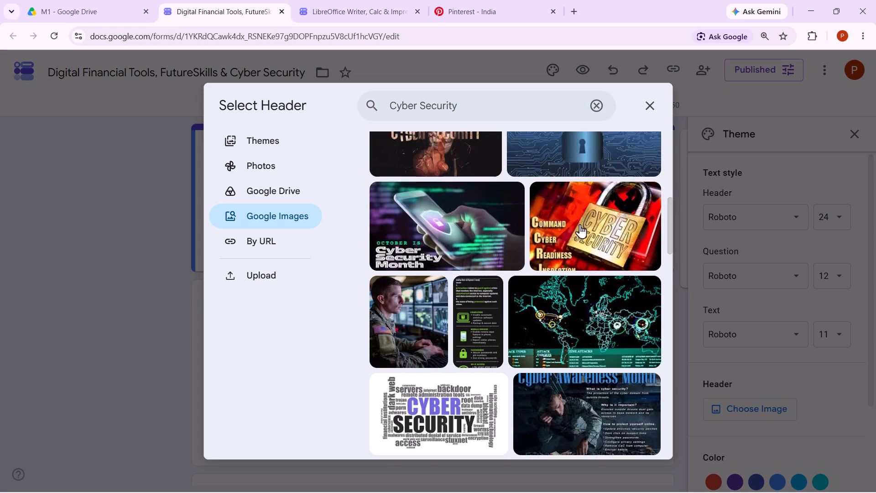
{"action": "scroll", "coordinate": [580, 224], "scroll_direction": "down", "scroll_amount": 5}
{"action": "scroll", "coordinate": [580, 224], "scroll_direction": "up", "scroll_amount": 4}
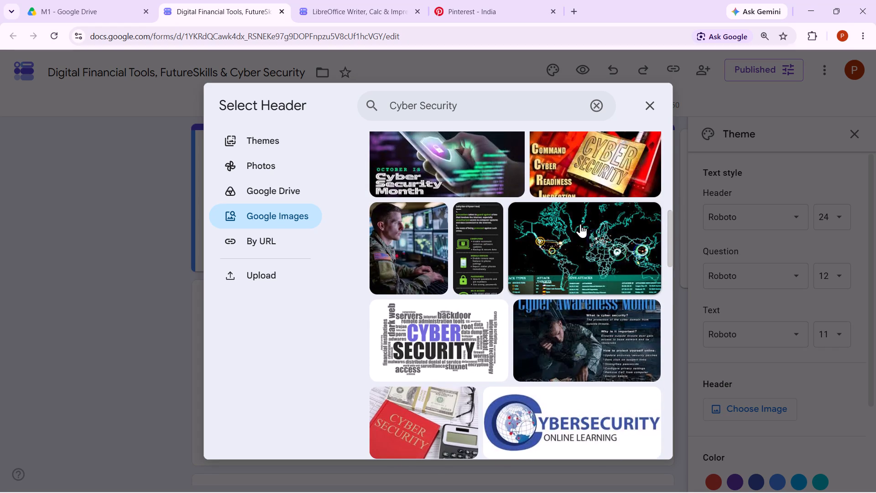
{"action": "scroll", "coordinate": [580, 224], "scroll_direction": "down", "scroll_amount": 9}
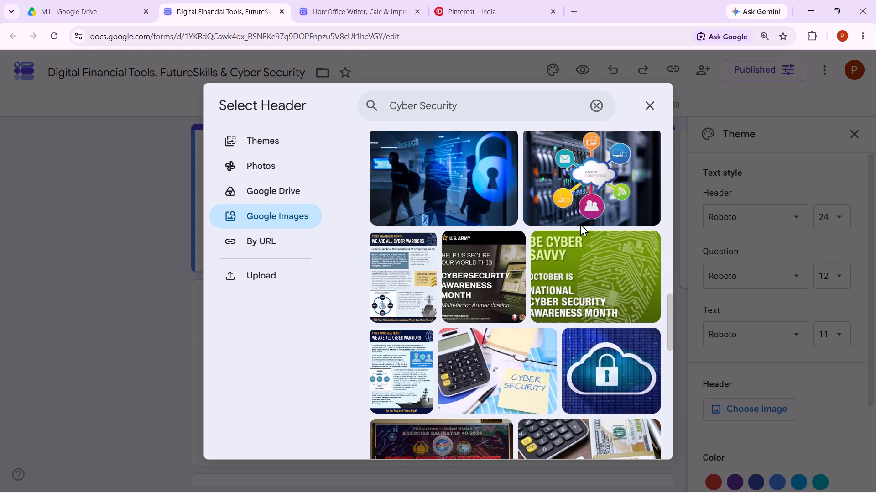
{"action": "scroll", "coordinate": [580, 224], "scroll_direction": "down", "scroll_amount": 15}
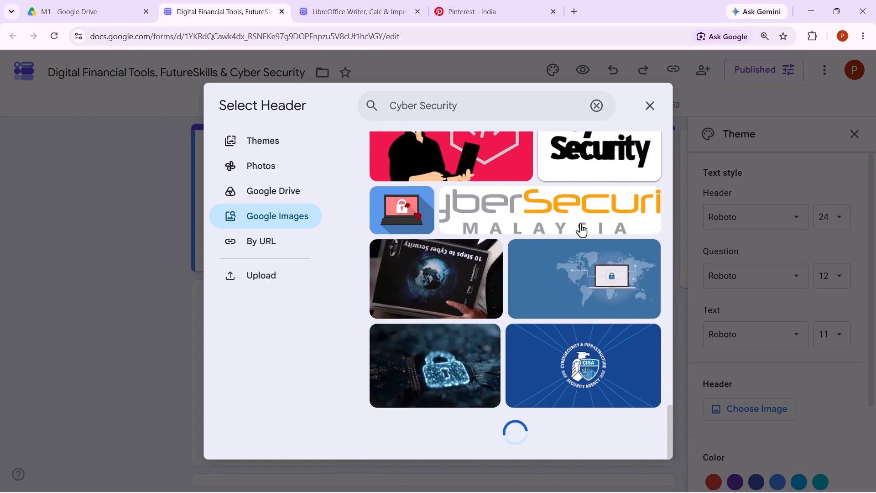
{"action": "scroll", "coordinate": [582, 222], "scroll_direction": "down", "scroll_amount": 5}
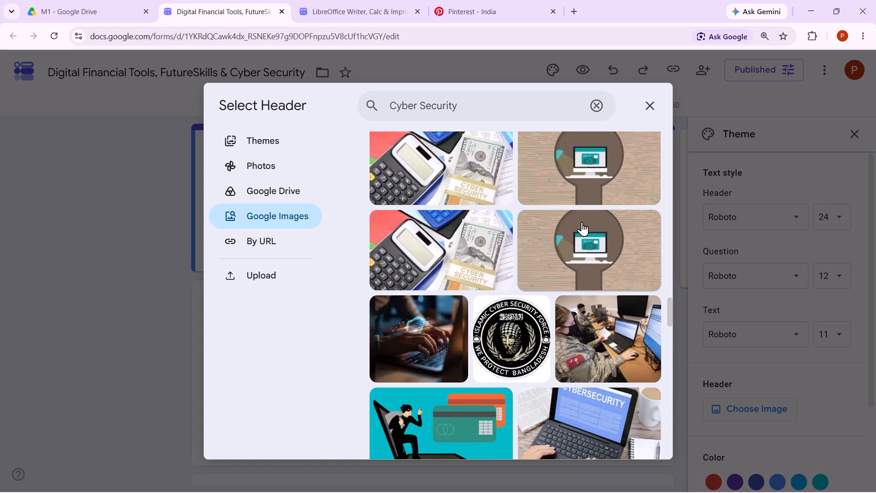
{"action": "scroll", "coordinate": [582, 222], "scroll_direction": "down", "scroll_amount": 4}
{"action": "scroll", "coordinate": [582, 222], "scroll_direction": "up", "scroll_amount": 1}
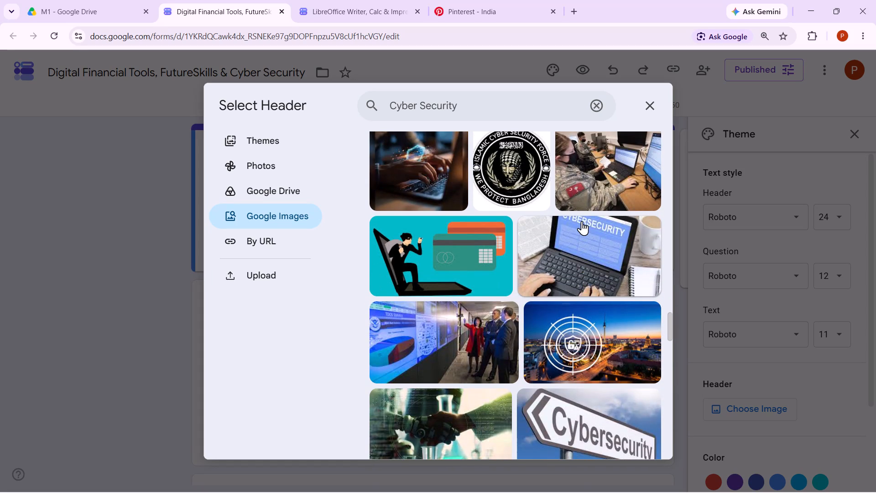
{"action": "scroll", "coordinate": [582, 221], "scroll_direction": "down", "scroll_amount": 3}
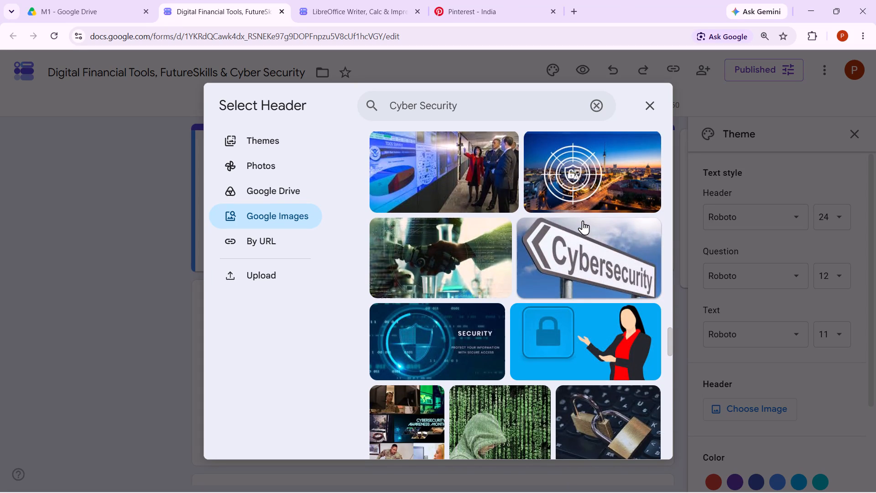
{"action": "scroll", "coordinate": [583, 220], "scroll_direction": "down", "scroll_amount": 4}
{"action": "scroll", "coordinate": [583, 220], "scroll_direction": "up", "scroll_amount": 15}
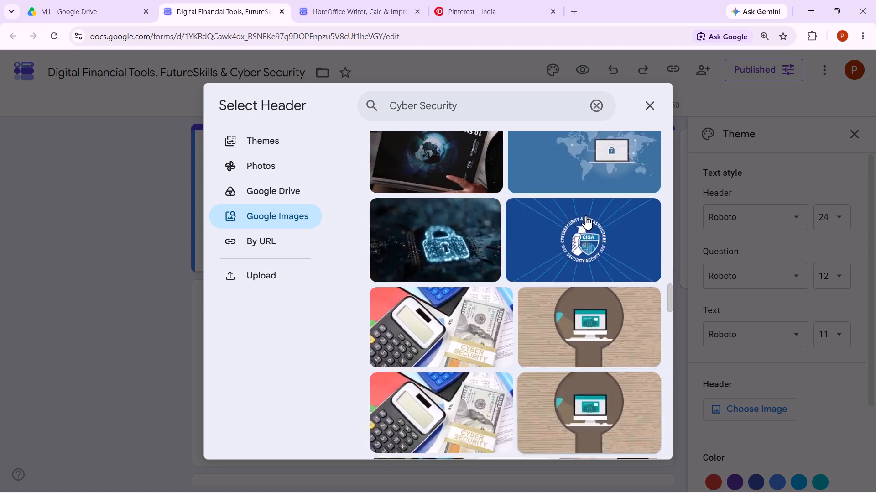
{"action": "scroll", "coordinate": [586, 215], "scroll_direction": "up", "scroll_amount": 16}
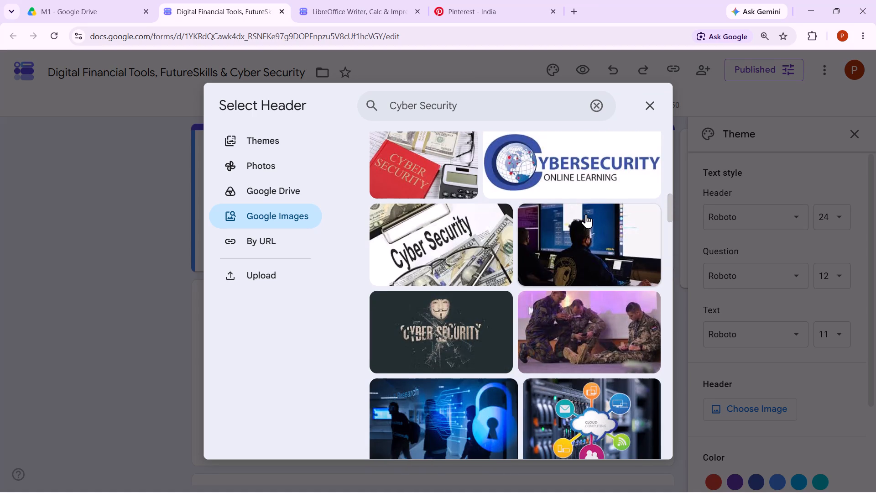
{"action": "scroll", "coordinate": [620, 225], "scroll_direction": "up", "scroll_amount": 7}
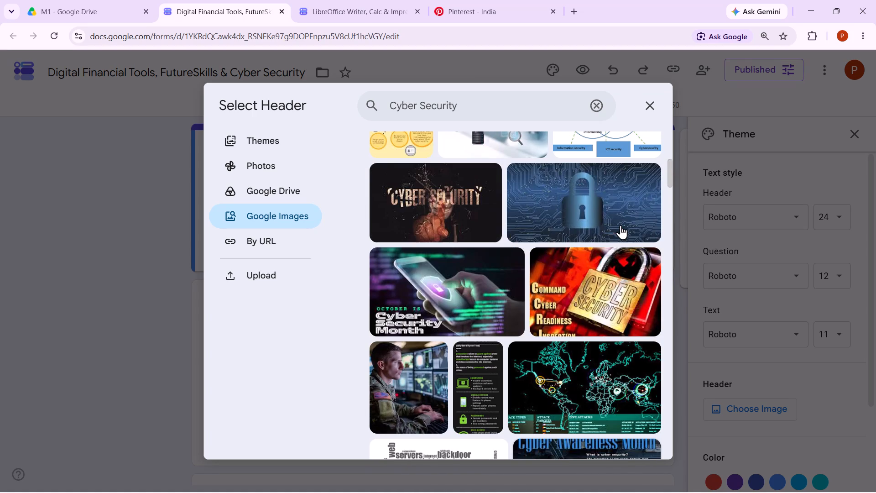
{"action": "scroll", "coordinate": [620, 225], "scroll_direction": "up", "scroll_amount": 2}
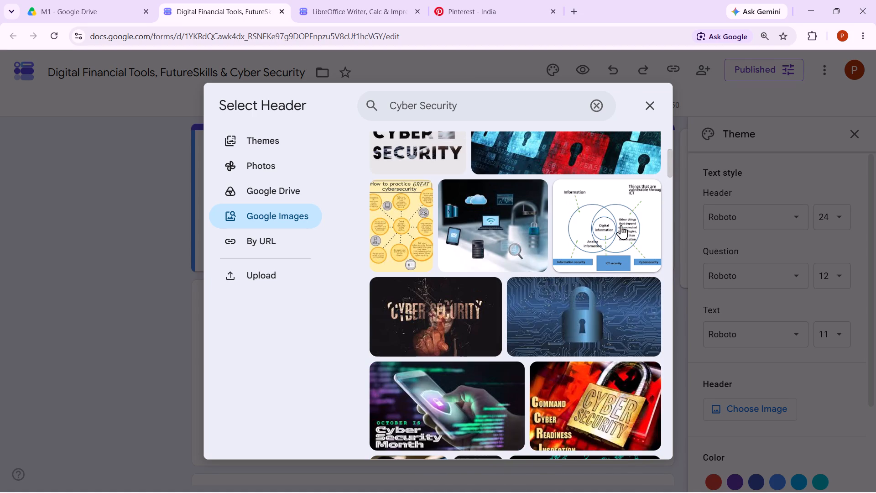
{"action": "scroll", "coordinate": [607, 289], "scroll_direction": "up", "scroll_amount": 2}
Set the image of blue and red padlocks on binary code as the form's header and close the theme settings.
{"action": "left_click", "coordinate": [605, 259]}
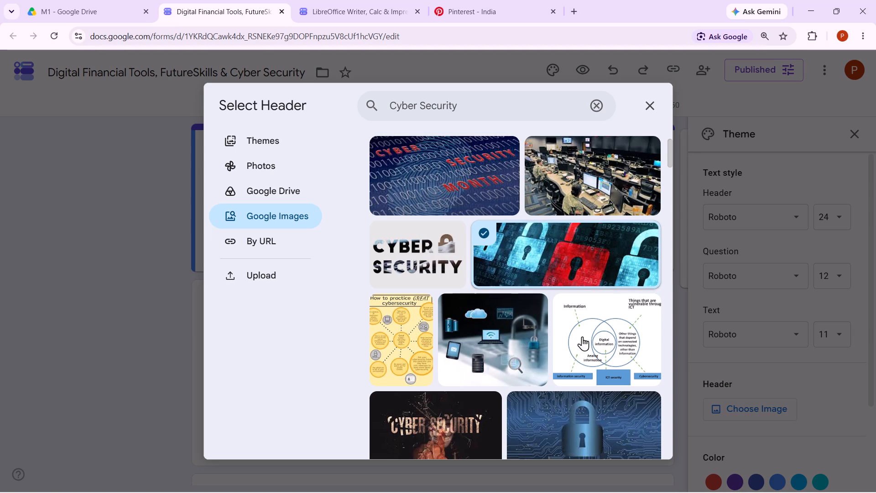
{"action": "double_click", "coordinate": [583, 252]}
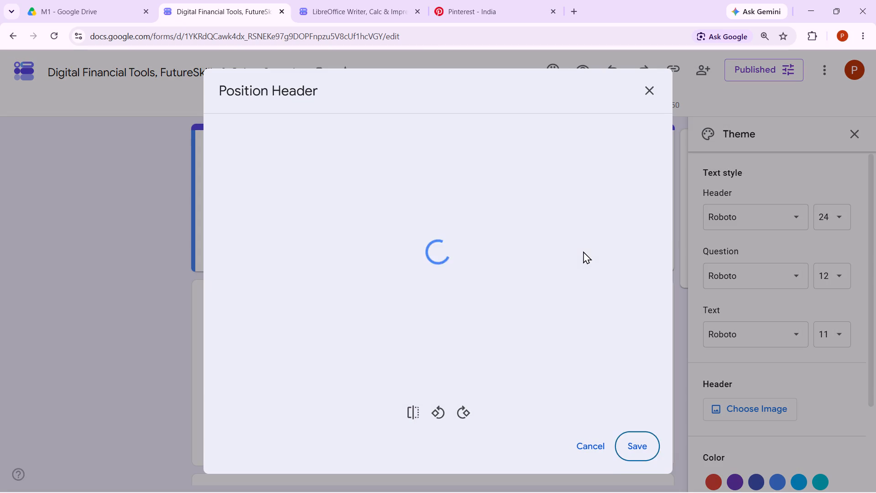
{"action": "left_click", "coordinate": [520, 266]}
{"action": "left_click", "coordinate": [621, 441]}
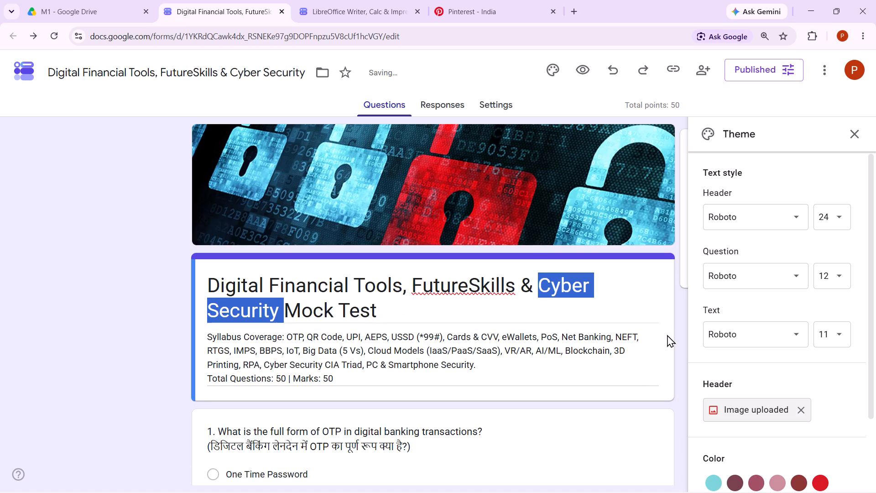
{"action": "left_click", "coordinate": [860, 128]}
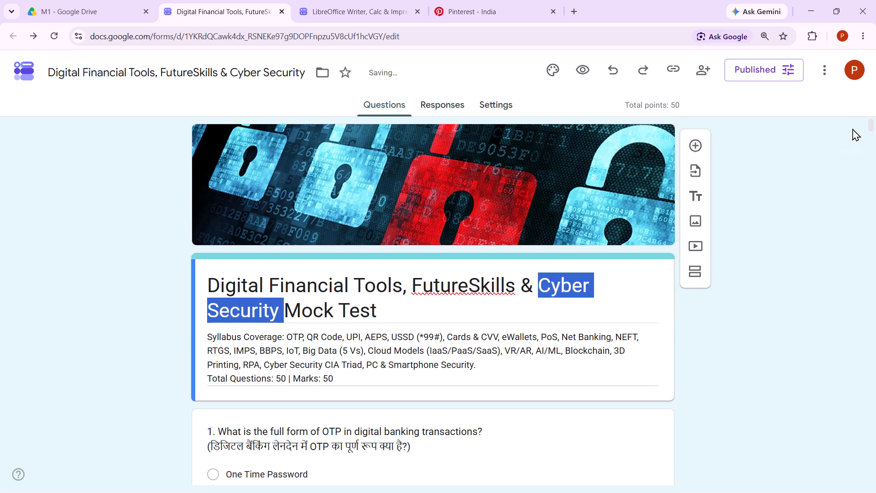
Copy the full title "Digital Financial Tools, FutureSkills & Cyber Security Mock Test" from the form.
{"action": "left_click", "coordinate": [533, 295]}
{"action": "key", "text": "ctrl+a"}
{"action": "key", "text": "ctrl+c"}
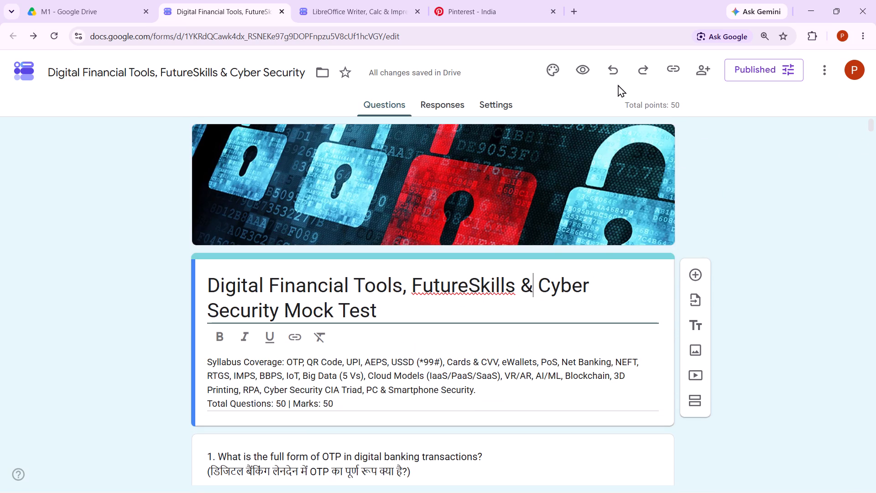
Check the form's quiz settings and copy its responder link as a shortened URL from the published options.
{"action": "left_click_drag", "start_coordinate": [467, 110], "coordinate": [472, 110]}
{"action": "left_click", "coordinate": [490, 104]}
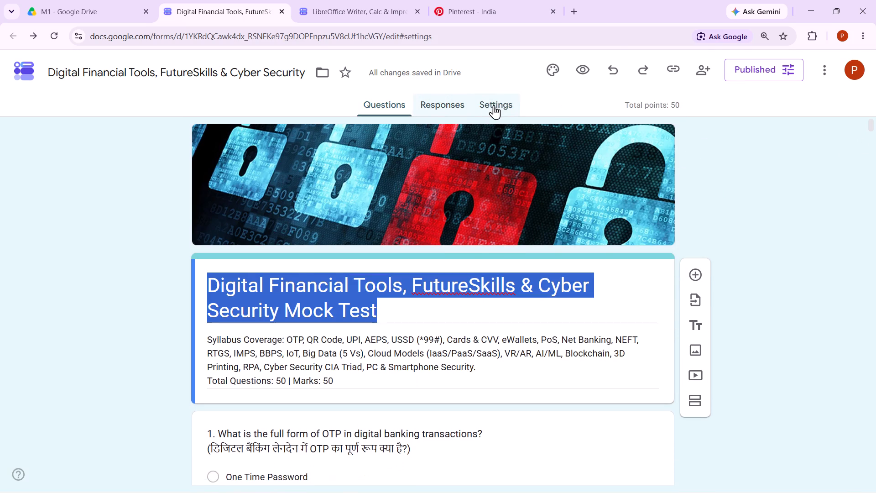
{"action": "scroll", "coordinate": [352, 272], "scroll_direction": "down", "scroll_amount": 2}
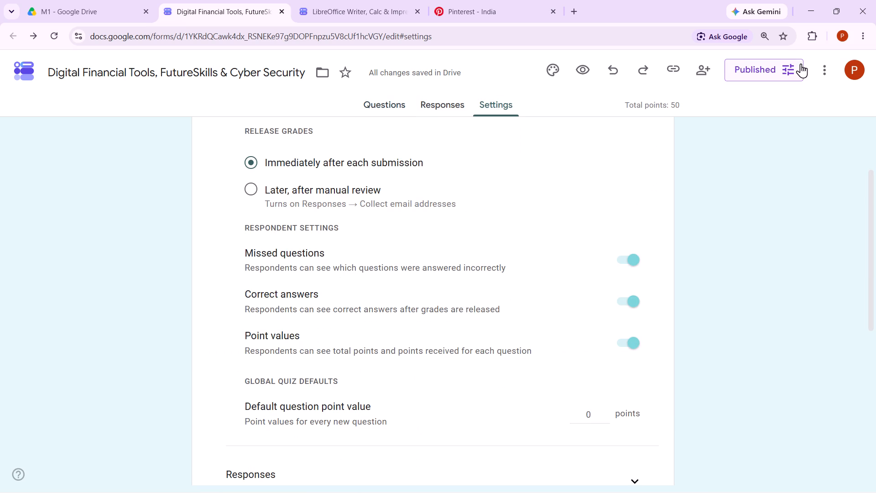
{"action": "left_click", "coordinate": [798, 65]}
{"action": "left_click", "coordinate": [294, 281]}
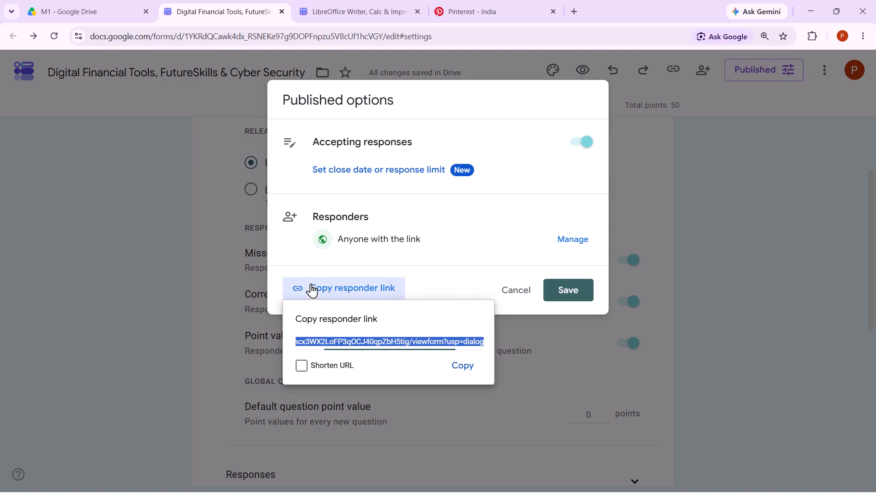
{"action": "left_click", "coordinate": [307, 364]}
{"action": "left_click", "coordinate": [463, 364]}
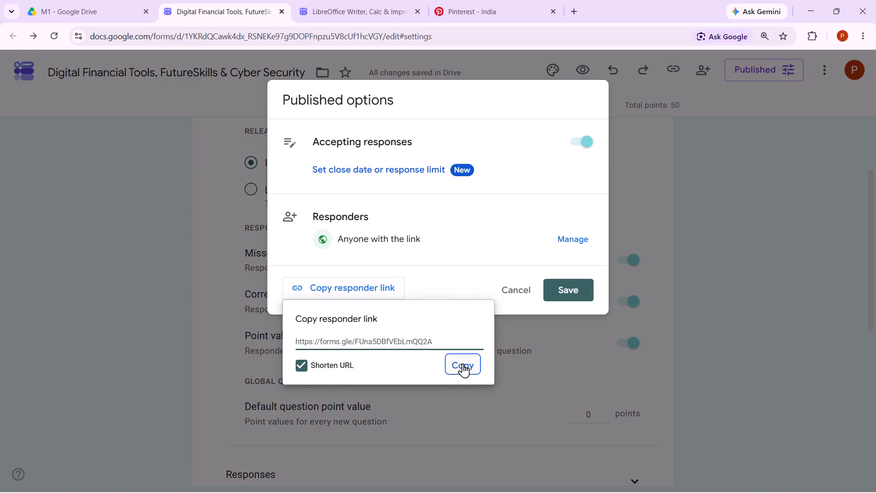
Paste the shortened link into the Notepad note, a blank line below "Internet, WWW, E-mail & e-Governance", and start a new line.
{"action": "key", "text": "alt+Tab"}
{"action": "left_click", "coordinate": [460, 302]}
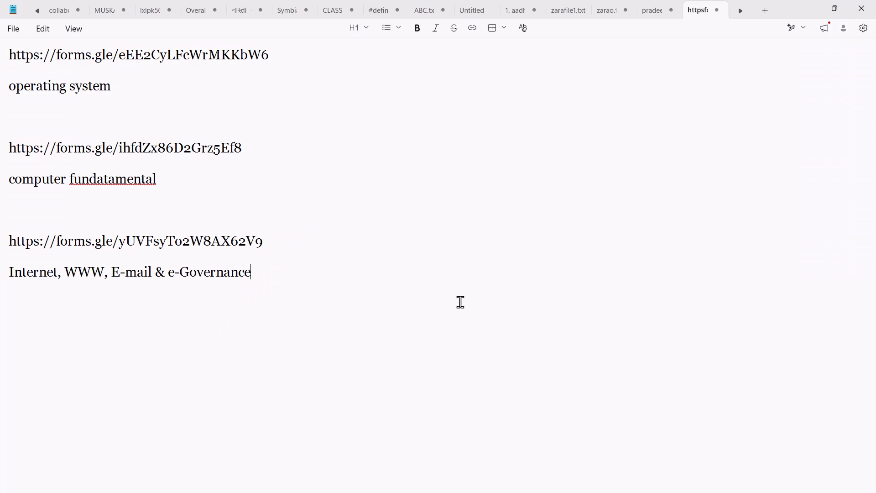
{"action": "key", "text": "Return"}
{"action": "key", "text": "Return"}
{"action": "key", "text": "Return"}
{"action": "key", "text": "Return"}
{"action": "key", "text": "ctrl+v"}
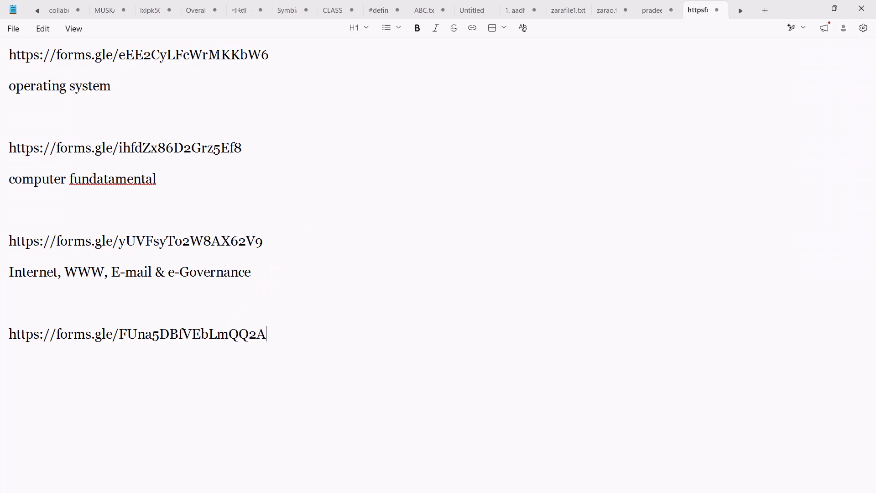
{"action": "key", "text": "Return"}
{"action": "key", "text": "Return"}
Switch back to Chrome and save the form's published options.
{"action": "key", "text": "alt+Tab"}
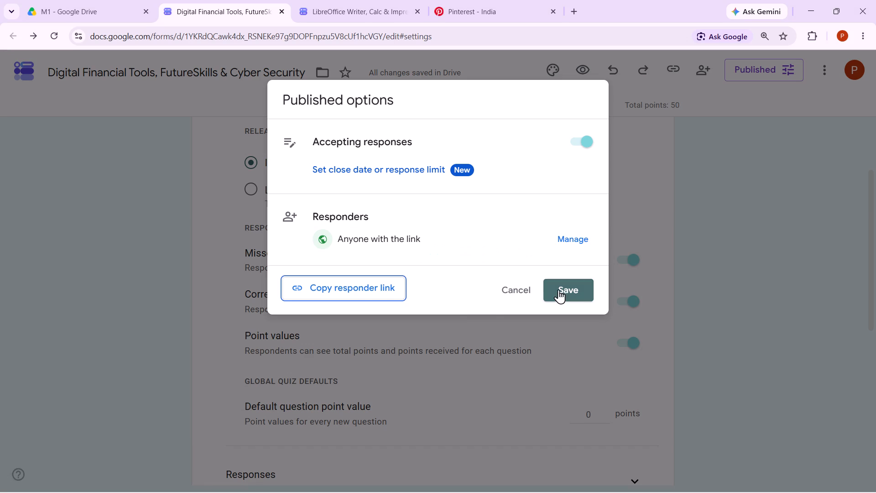
{"action": "left_click", "coordinate": [558, 289]}
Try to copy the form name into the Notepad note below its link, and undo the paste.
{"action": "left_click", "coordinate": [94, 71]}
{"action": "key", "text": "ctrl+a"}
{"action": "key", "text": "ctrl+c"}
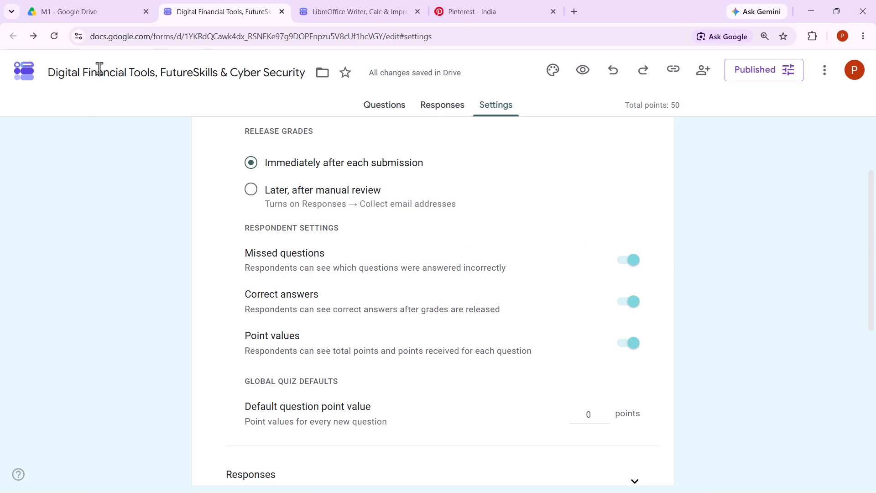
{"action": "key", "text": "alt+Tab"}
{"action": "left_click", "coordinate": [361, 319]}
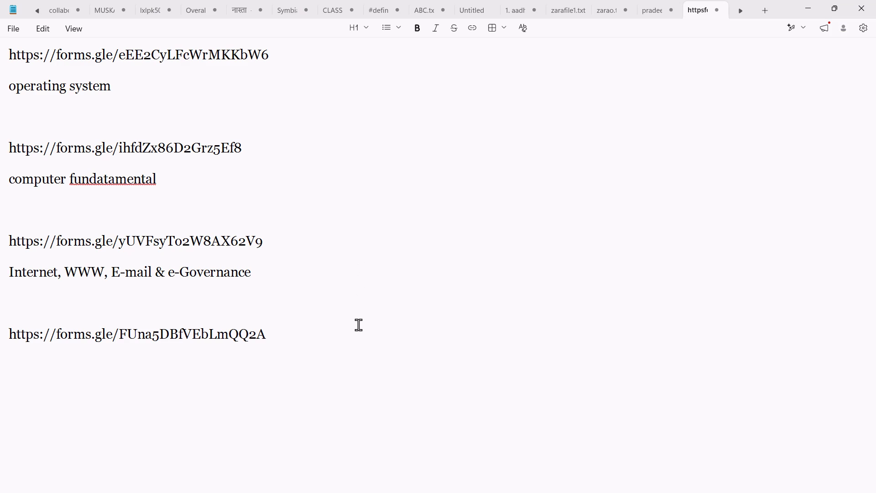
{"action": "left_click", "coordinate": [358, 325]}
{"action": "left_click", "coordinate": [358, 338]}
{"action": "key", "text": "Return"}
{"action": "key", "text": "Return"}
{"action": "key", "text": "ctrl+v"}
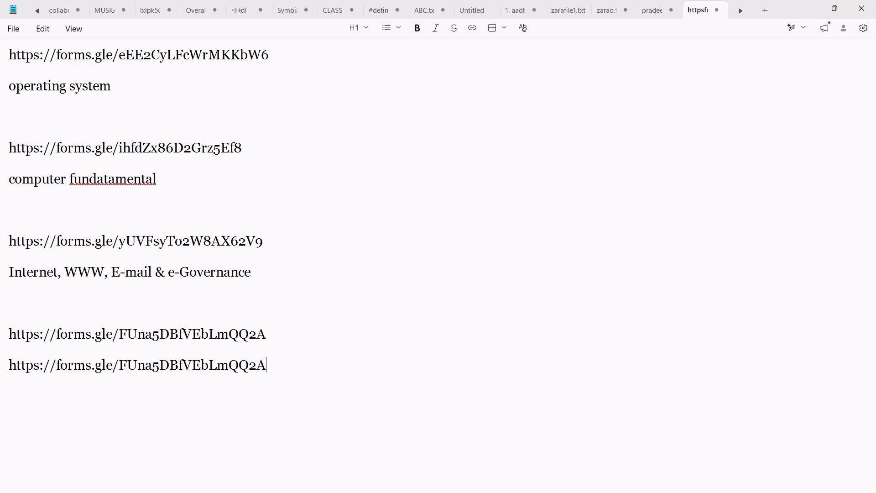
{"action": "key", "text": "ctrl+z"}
Copy the form name "Digital Financial Tools, FutureSkills & Cyber Security" from Chrome, paste it below its link in Notepad, and add a blank line.
{"action": "key", "text": "alt+Tab"}
{"action": "left_click", "coordinate": [196, 57]}
{"action": "left_click", "coordinate": [192, 63]}
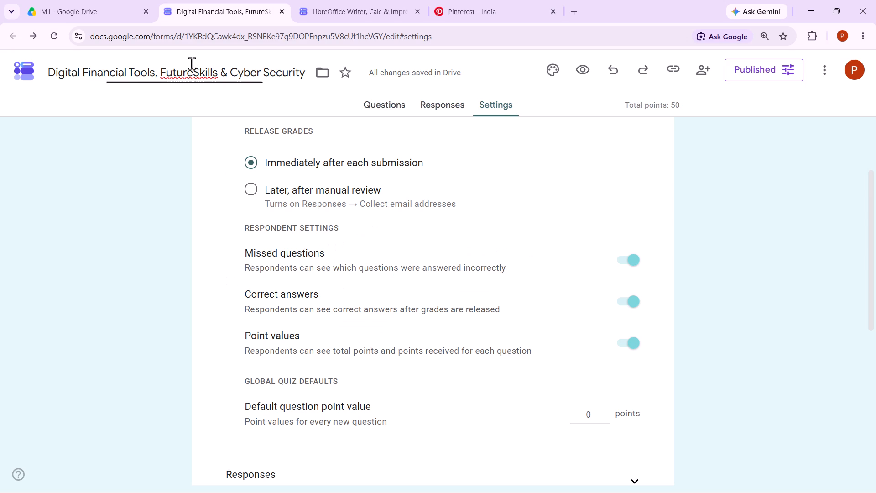
{"action": "left_click", "coordinate": [193, 66]}
{"action": "left_click", "coordinate": [194, 70]}
{"action": "key", "text": "ctrl+a"}
{"action": "key", "text": "ctrl+c"}
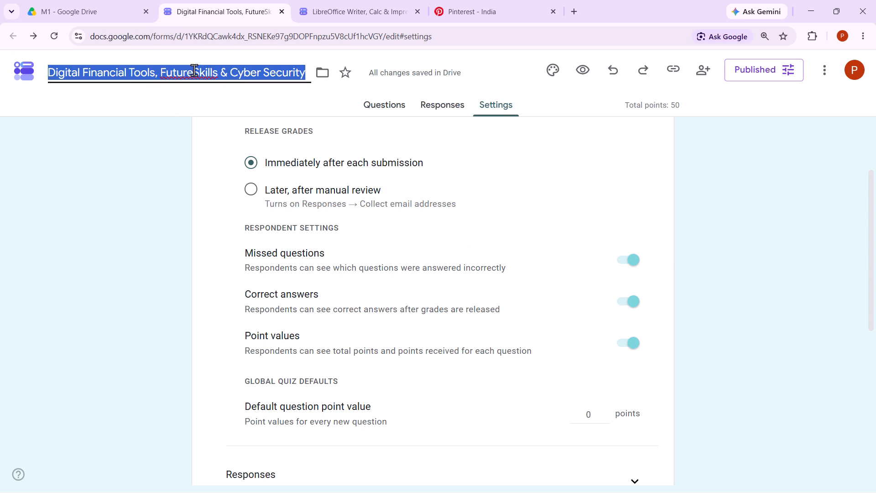
{"action": "key", "text": "alt+Tab"}
{"action": "key", "text": "ctrl+v"}
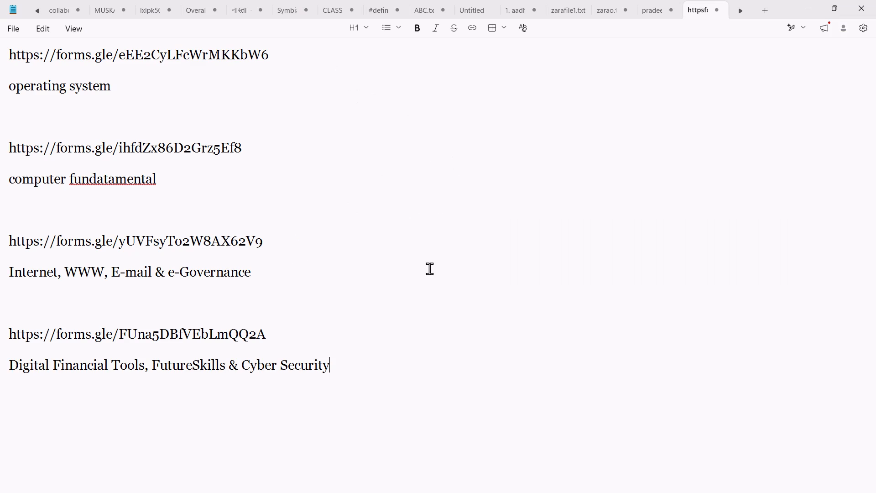
{"action": "key", "text": "Return"}
{"action": "key", "text": "Return"}
{"action": "key", "text": "Return"}
{"action": "key", "text": "Return"}
Switch back to Chrome and close the Digital Financial Tools, FutureSkills & Cyber Security form.
{"action": "key", "text": "alt+Tab"}
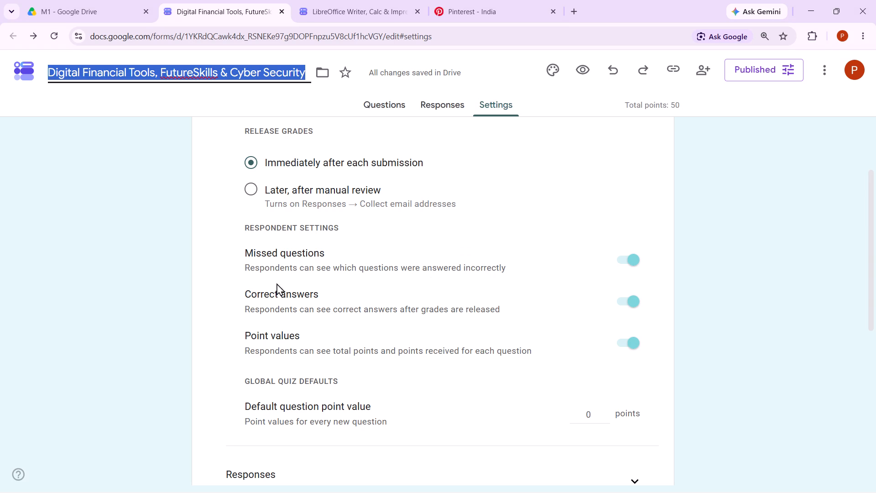
{"action": "left_click", "coordinate": [282, 11]}
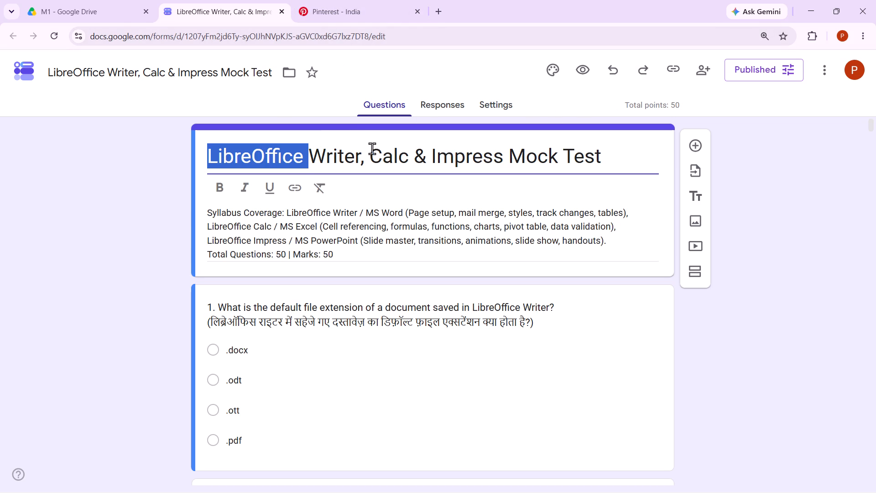
Copy "LibreOffice" from the LibreOffice Writer, Calc & Impress form's title and search Google Images for it as a header.
{"action": "key", "text": "ctrl+c"}
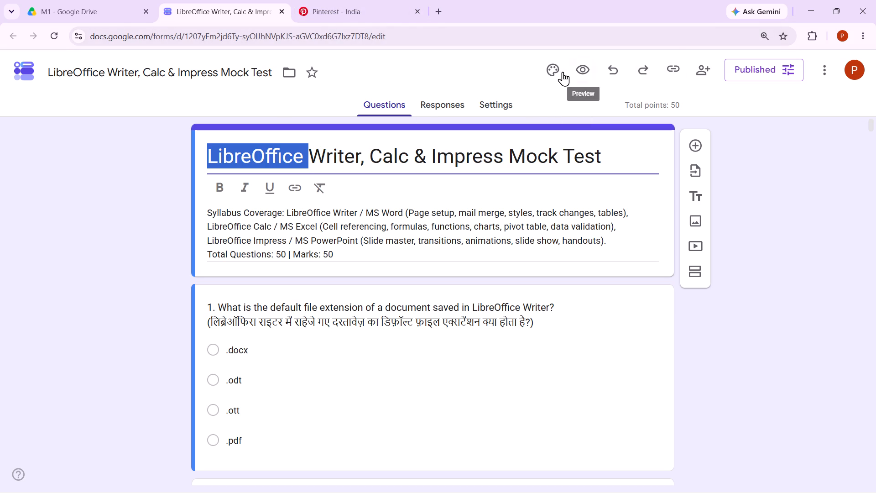
{"action": "left_click", "coordinate": [563, 72]}
{"action": "left_click", "coordinate": [750, 411]}
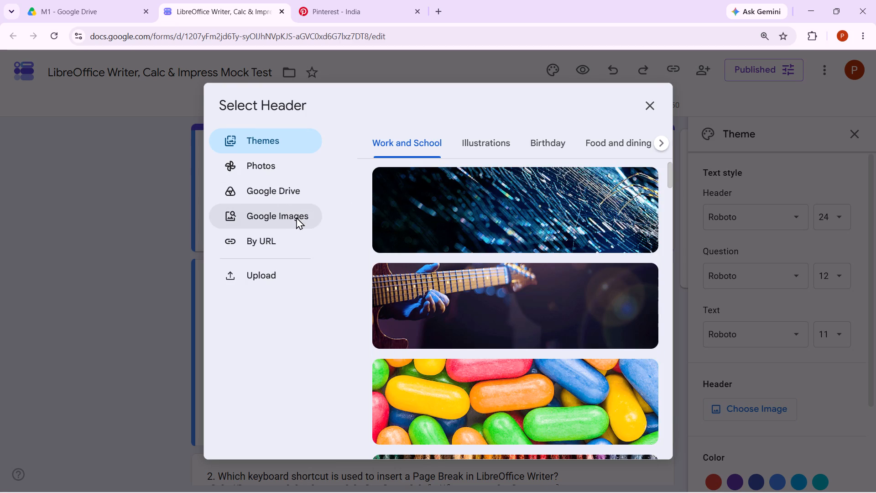
{"action": "left_click", "coordinate": [296, 217]}
{"action": "key", "text": "ctrl+v"}
{"action": "key", "text": "Return"}
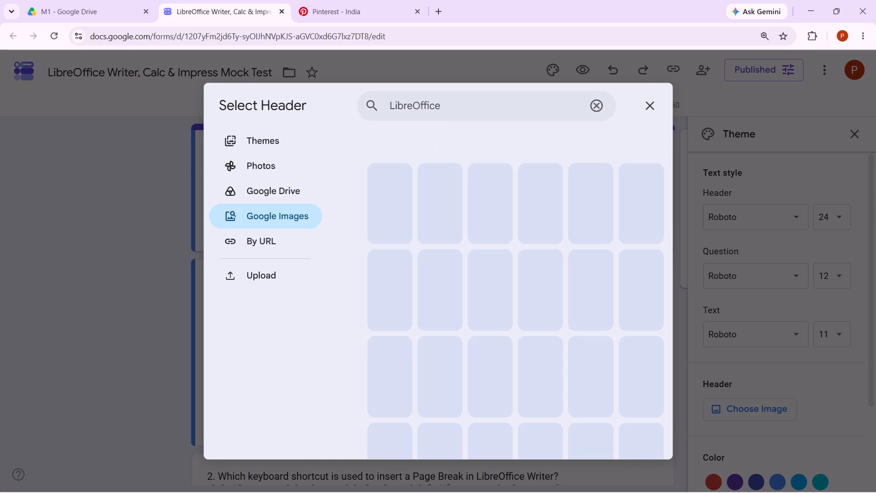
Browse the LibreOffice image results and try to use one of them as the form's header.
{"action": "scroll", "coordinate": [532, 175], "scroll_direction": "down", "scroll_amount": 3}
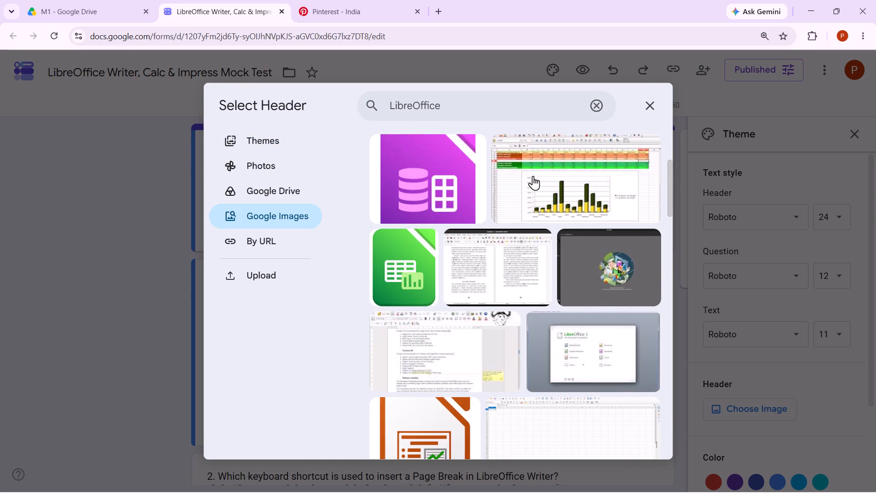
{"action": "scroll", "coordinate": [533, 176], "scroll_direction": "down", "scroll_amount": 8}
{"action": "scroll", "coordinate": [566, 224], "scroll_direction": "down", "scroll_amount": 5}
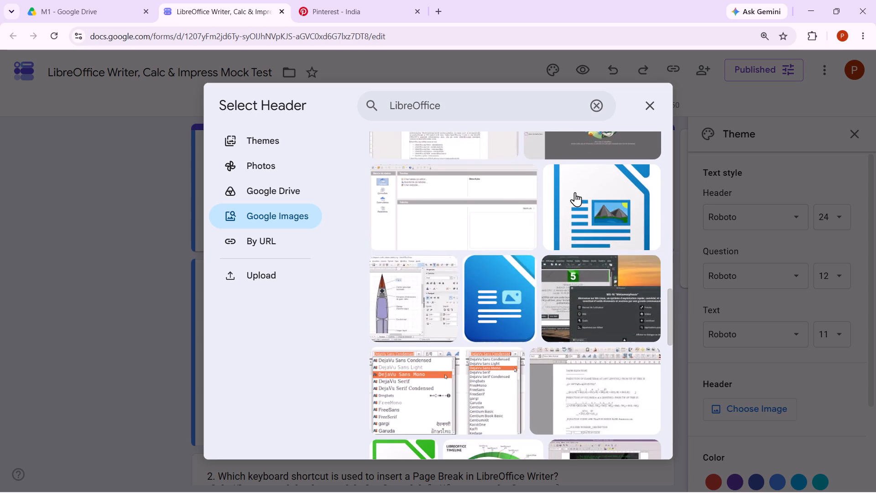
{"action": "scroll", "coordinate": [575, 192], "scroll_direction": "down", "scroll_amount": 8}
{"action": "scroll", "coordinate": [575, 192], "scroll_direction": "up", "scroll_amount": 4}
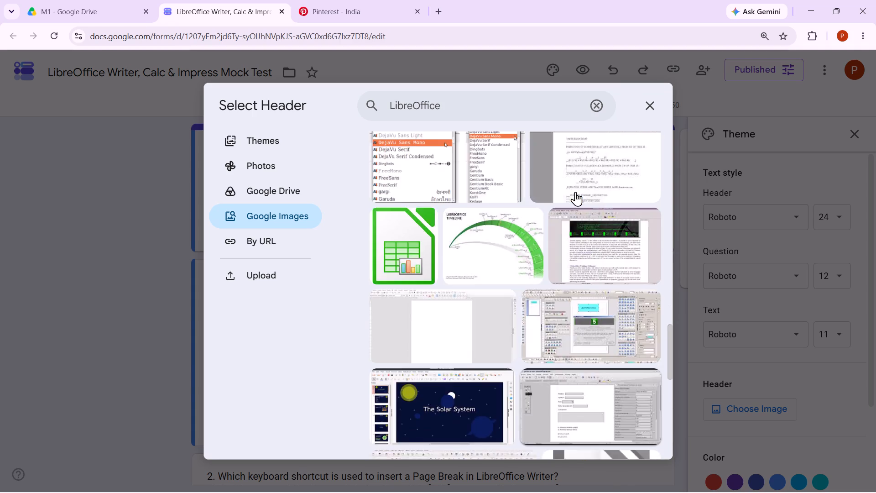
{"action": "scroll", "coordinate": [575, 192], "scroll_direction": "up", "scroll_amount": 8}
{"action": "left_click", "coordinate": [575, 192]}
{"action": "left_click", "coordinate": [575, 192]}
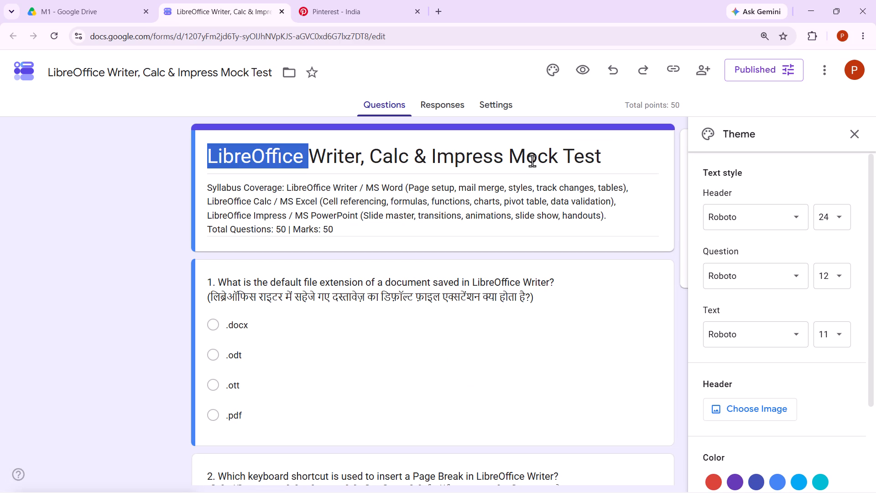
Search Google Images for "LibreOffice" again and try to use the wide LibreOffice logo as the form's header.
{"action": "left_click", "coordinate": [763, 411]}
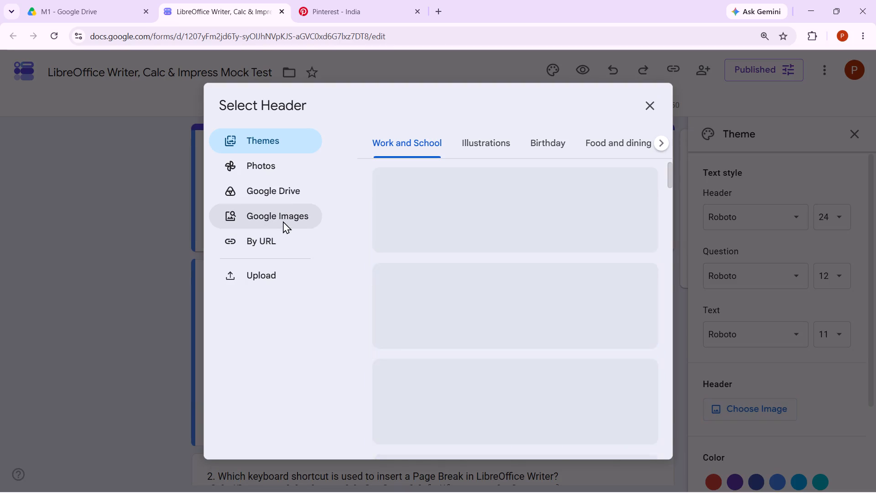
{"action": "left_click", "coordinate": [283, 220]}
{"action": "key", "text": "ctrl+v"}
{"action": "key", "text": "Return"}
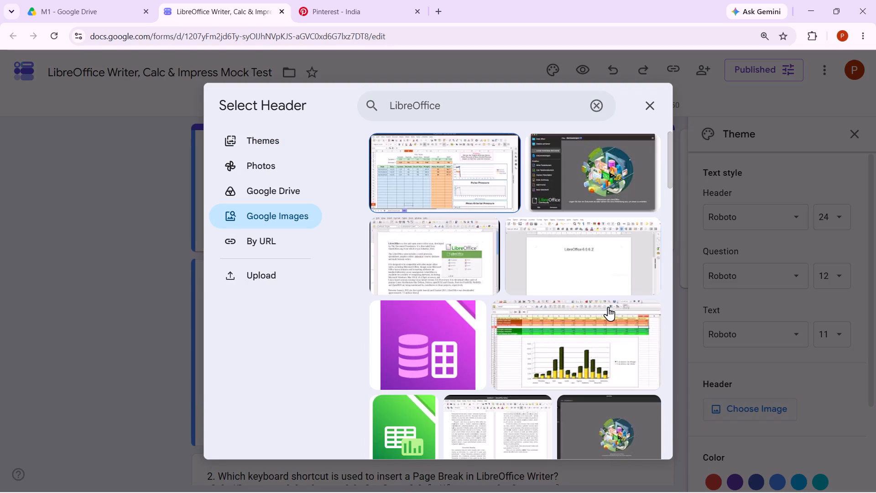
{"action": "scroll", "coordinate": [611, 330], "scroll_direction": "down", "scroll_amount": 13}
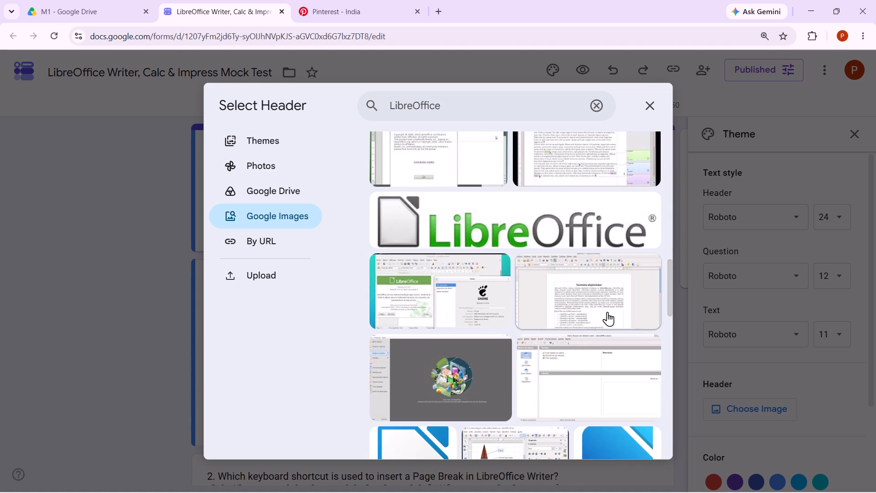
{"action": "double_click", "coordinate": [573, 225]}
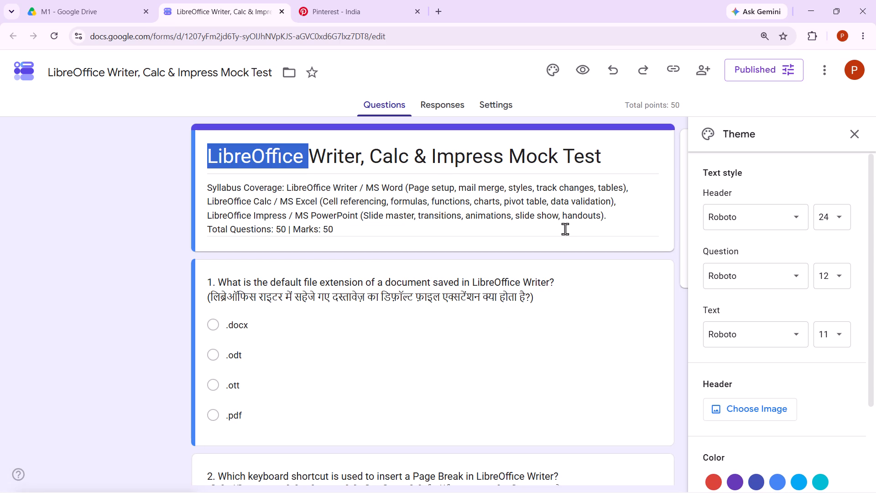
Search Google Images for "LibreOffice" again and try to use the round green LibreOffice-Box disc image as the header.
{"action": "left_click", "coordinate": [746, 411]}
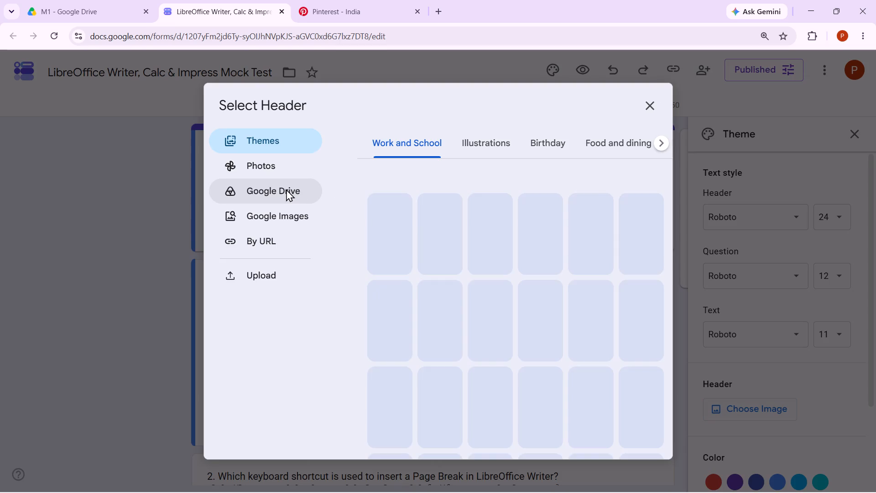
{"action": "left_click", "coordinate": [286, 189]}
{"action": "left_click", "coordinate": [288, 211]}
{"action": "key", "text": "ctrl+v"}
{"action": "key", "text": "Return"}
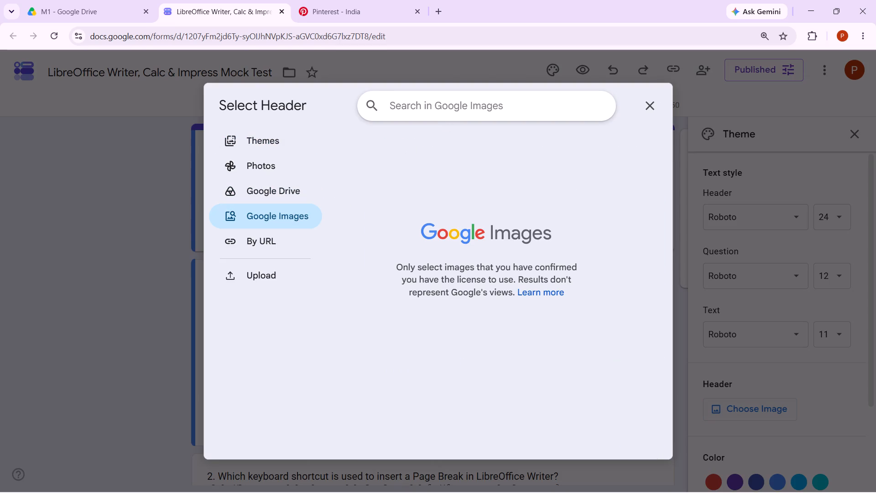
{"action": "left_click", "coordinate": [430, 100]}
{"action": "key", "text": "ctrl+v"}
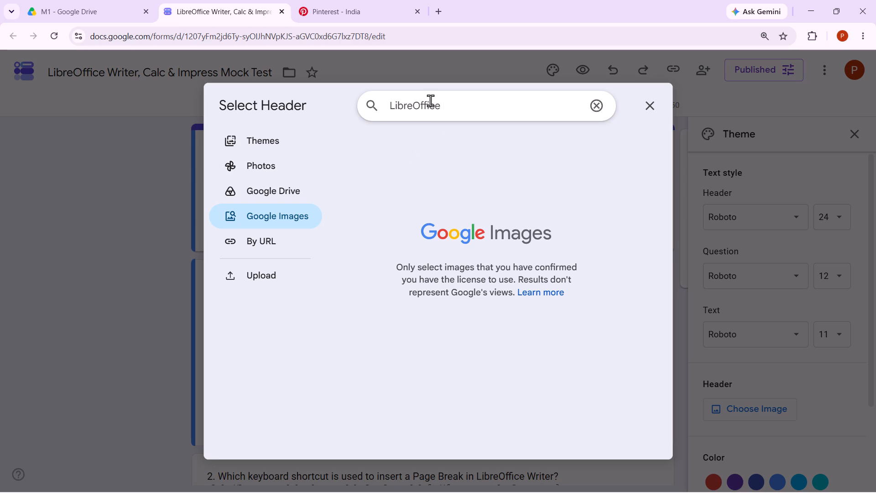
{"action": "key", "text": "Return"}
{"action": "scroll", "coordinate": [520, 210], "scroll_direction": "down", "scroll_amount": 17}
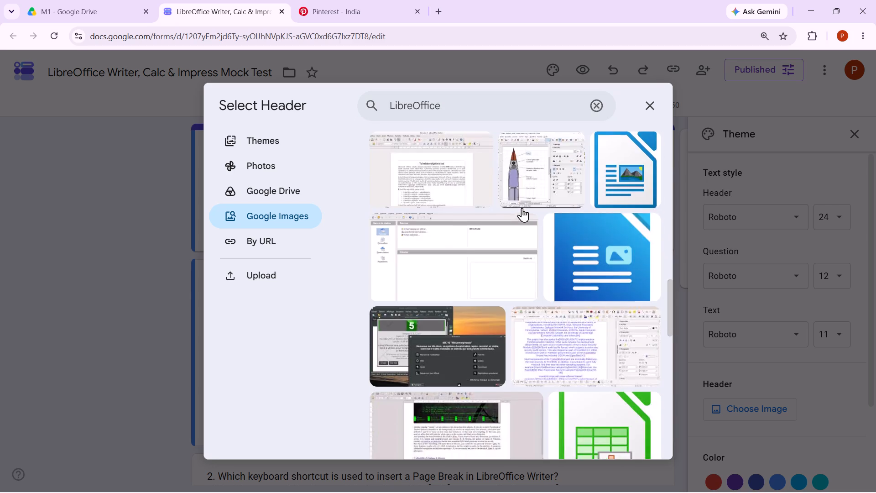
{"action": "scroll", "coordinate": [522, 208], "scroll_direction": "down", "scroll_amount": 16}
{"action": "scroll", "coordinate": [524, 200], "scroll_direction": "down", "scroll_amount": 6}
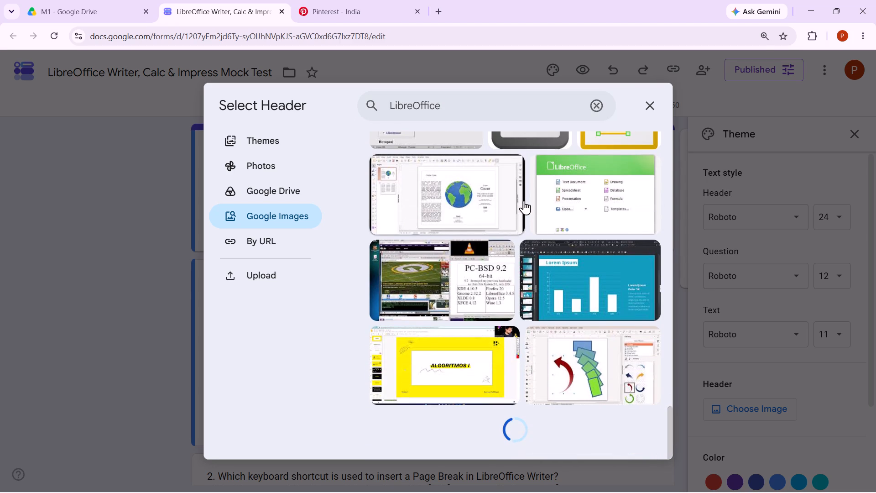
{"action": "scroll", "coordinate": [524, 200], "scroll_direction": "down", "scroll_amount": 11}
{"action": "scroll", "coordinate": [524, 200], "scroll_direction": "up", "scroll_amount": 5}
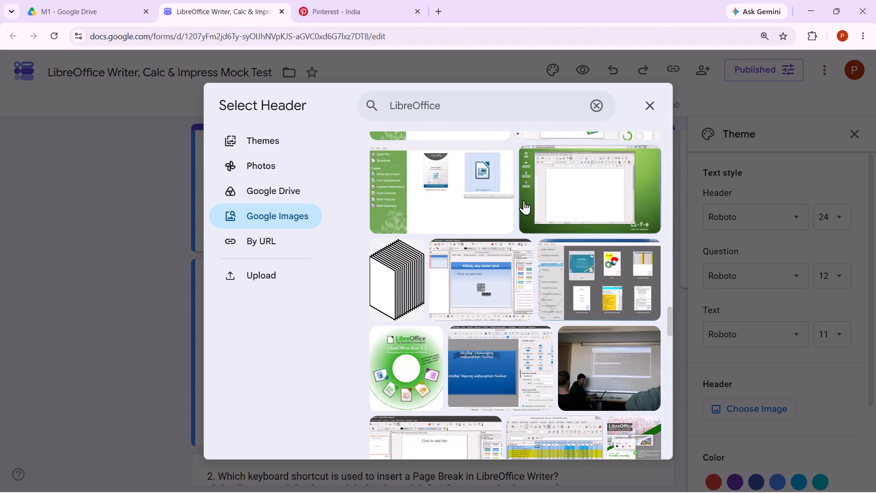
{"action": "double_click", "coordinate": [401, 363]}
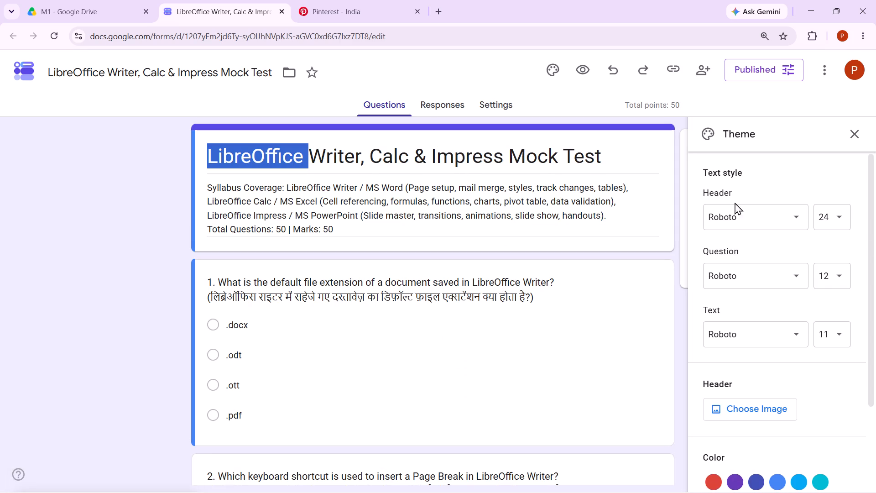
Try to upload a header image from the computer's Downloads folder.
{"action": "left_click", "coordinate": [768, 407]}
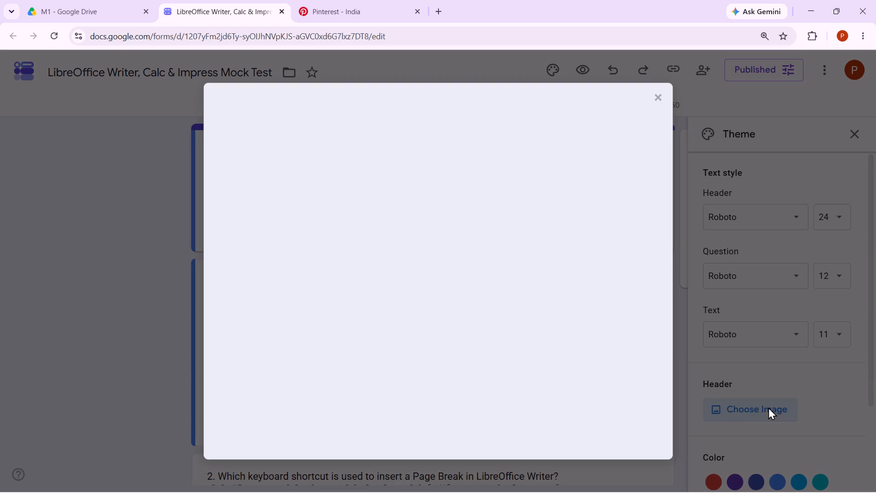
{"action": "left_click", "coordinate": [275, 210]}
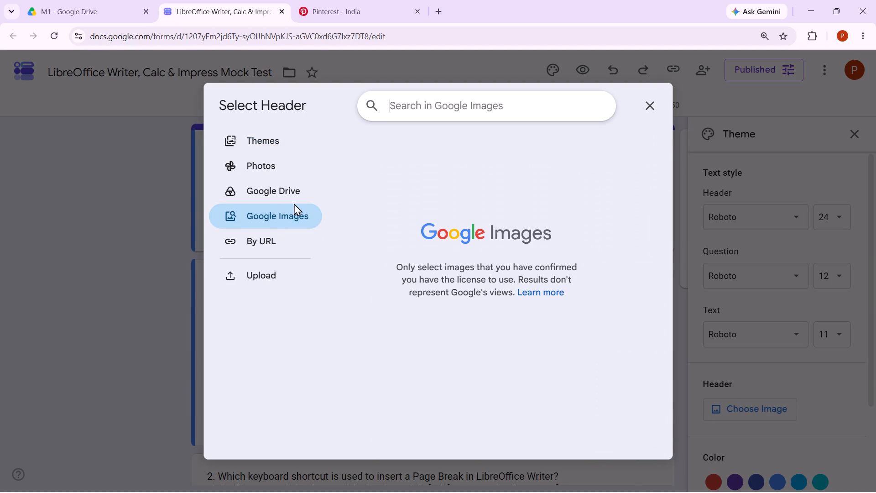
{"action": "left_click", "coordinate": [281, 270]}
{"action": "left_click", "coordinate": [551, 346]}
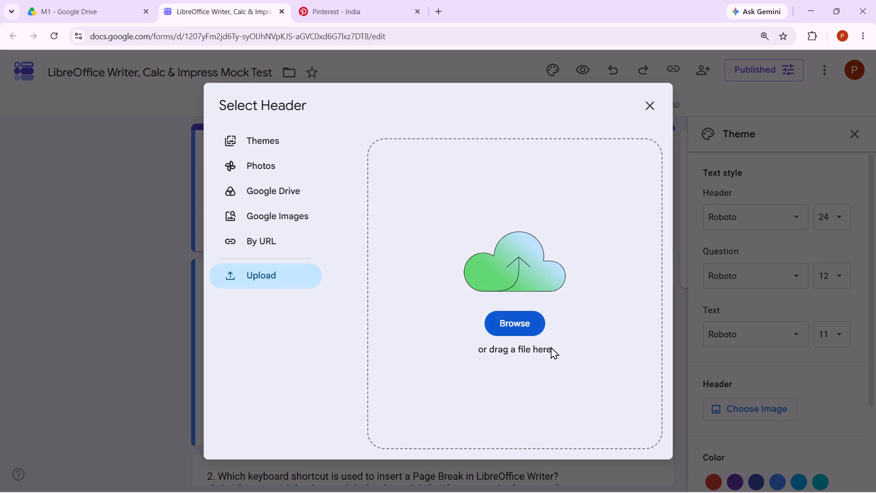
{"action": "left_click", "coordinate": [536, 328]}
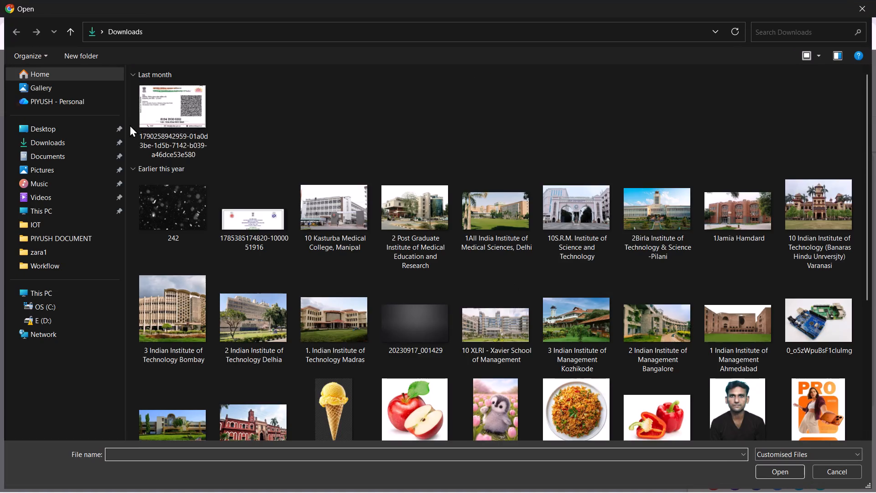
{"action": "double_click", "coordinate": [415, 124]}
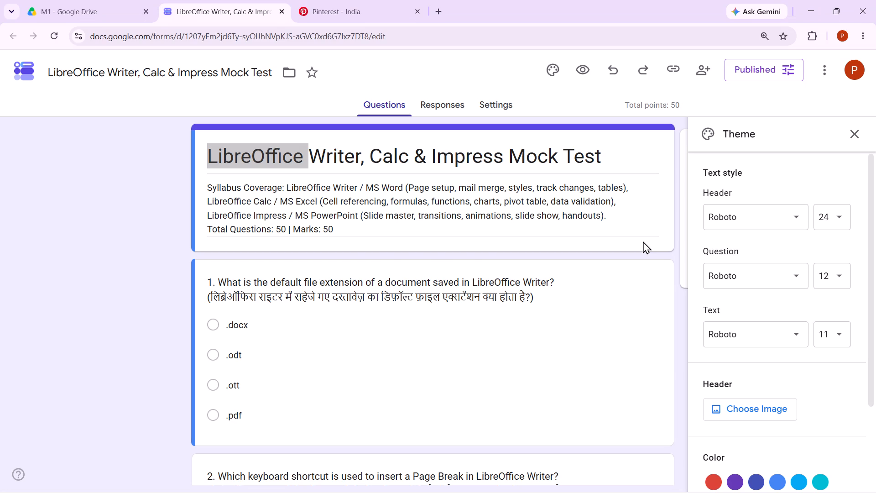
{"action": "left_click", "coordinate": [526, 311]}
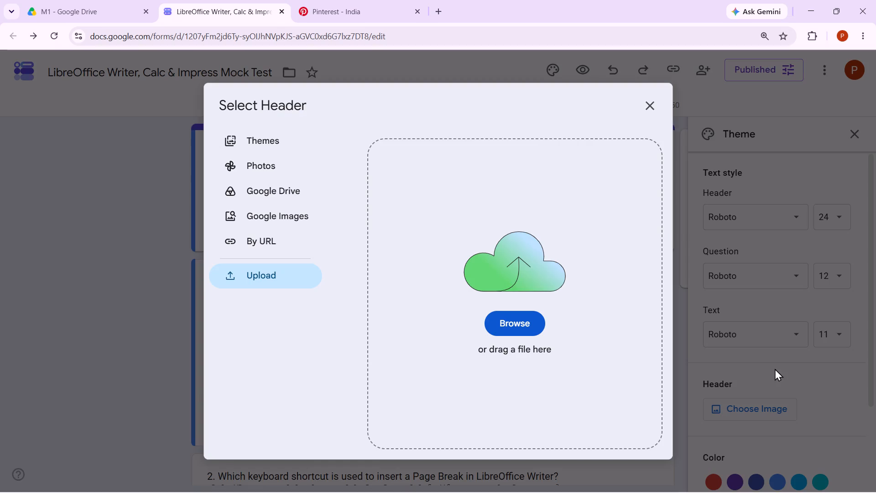
Search Google Images for "LibreOffice" and select the start screen image with the green LibreOffice banner as header.
{"action": "left_click", "coordinate": [280, 219]}
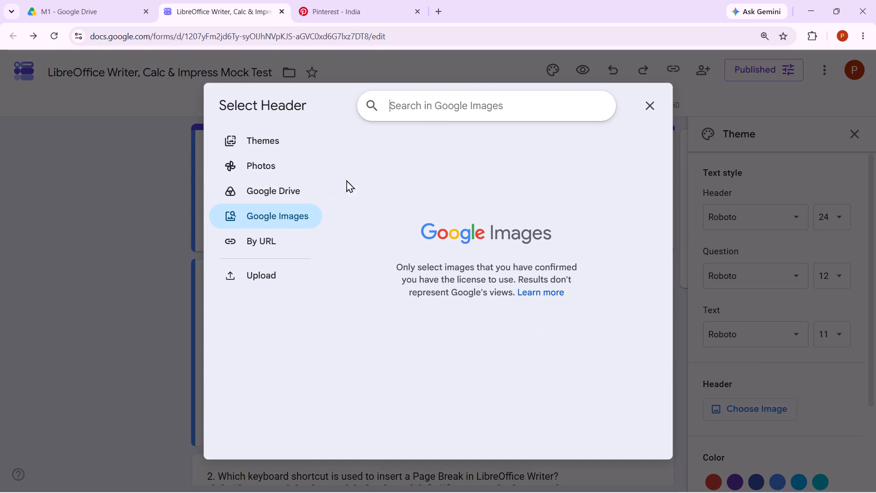
{"action": "left_click", "coordinate": [443, 115]}
{"action": "key", "text": "ctrl+v"}
{"action": "key", "text": "Return"}
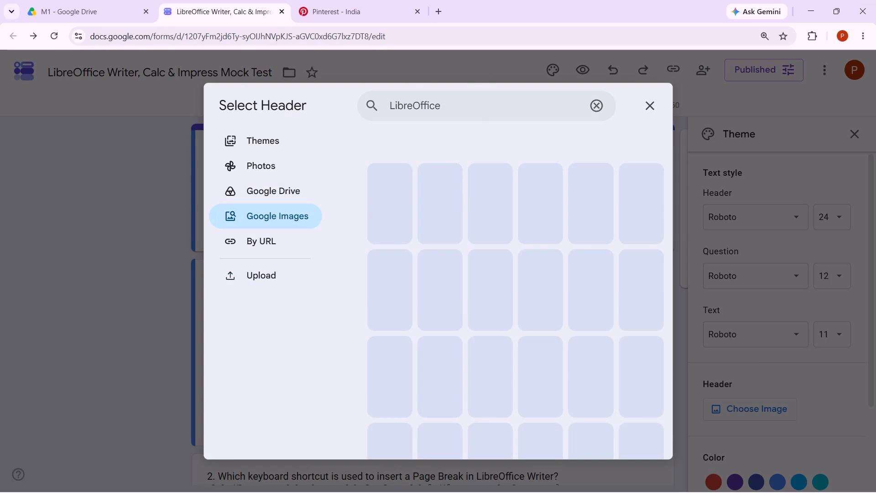
{"action": "scroll", "coordinate": [563, 208], "scroll_direction": "down", "scroll_amount": 2}
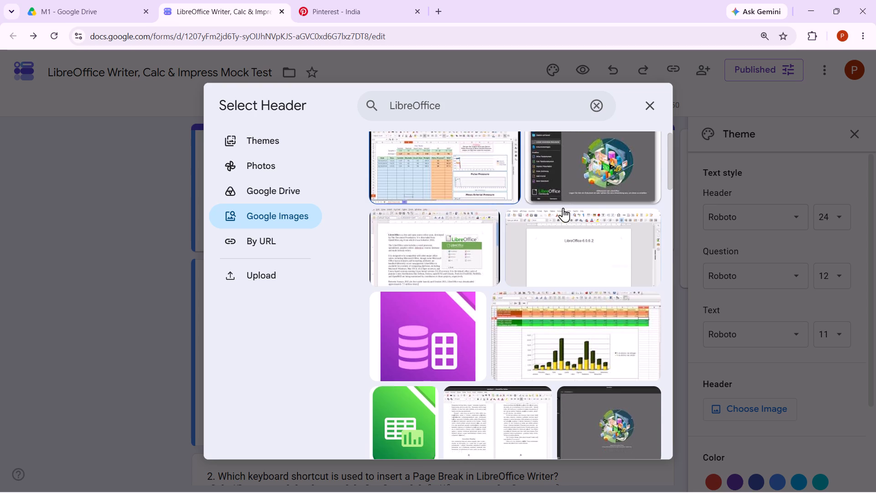
{"action": "scroll", "coordinate": [563, 208], "scroll_direction": "down", "scroll_amount": 12}
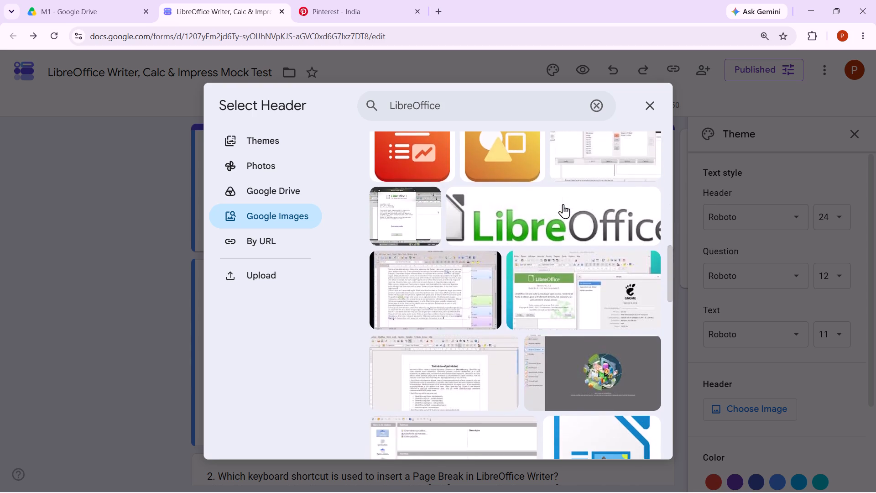
{"action": "scroll", "coordinate": [563, 204], "scroll_direction": "down", "scroll_amount": 10}
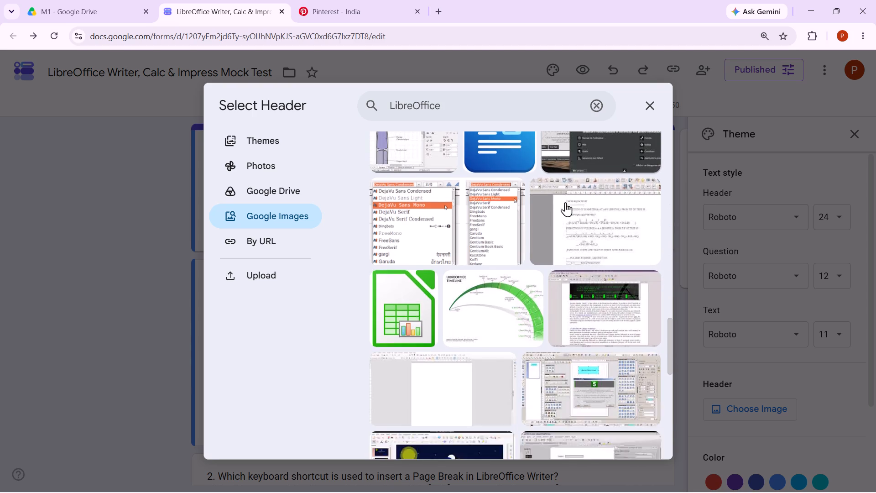
{"action": "scroll", "coordinate": [565, 202], "scroll_direction": "down", "scroll_amount": 19}
{"action": "scroll", "coordinate": [565, 201], "scroll_direction": "up", "scroll_amount": 5}
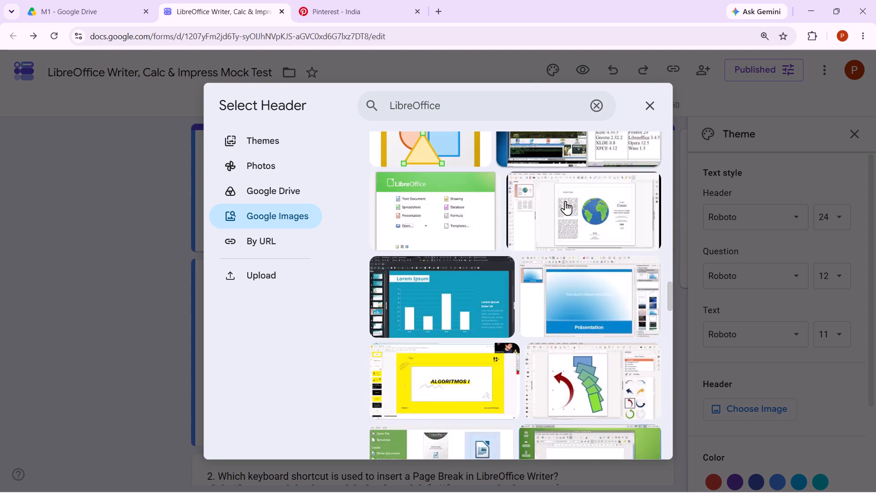
{"action": "double_click", "coordinate": [451, 210]}
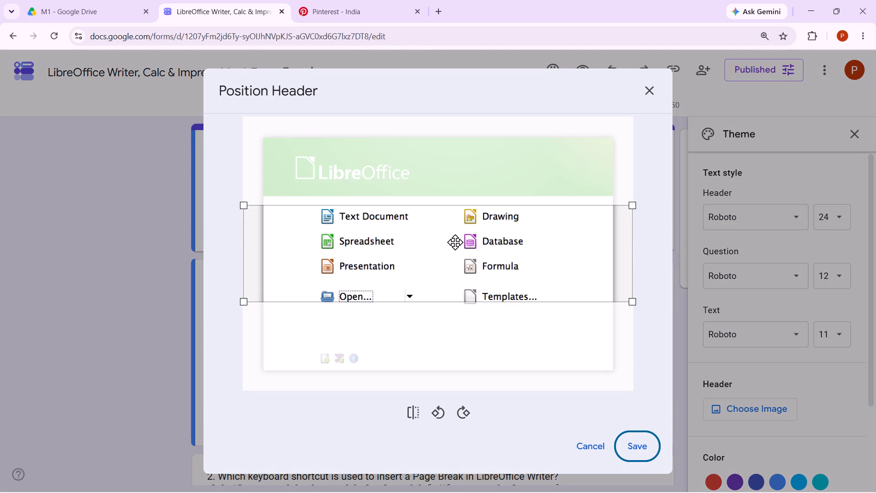
Crop the header image around the green LibreOffice banner at its top and save it to the form.
{"action": "left_click_drag", "start_coordinate": [453, 243], "coordinate": [436, 151]}
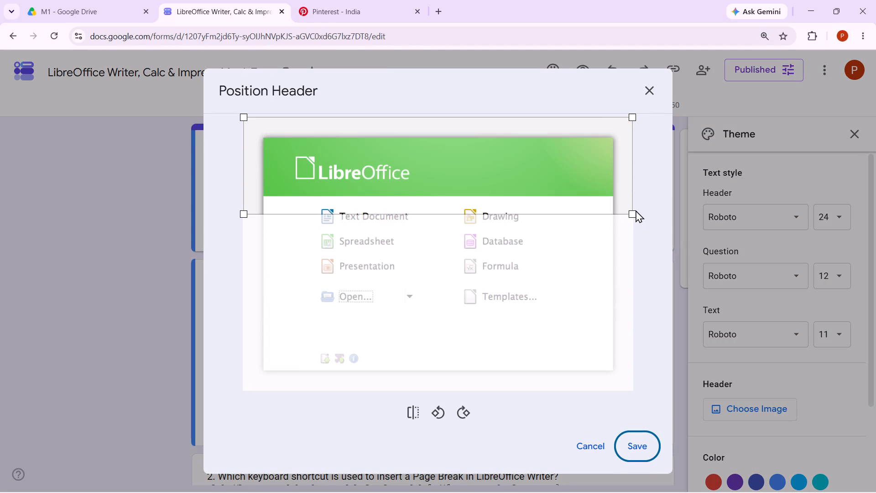
{"action": "left_click_drag", "start_coordinate": [634, 212], "coordinate": [598, 188]}
{"action": "left_click_drag", "start_coordinate": [514, 188], "coordinate": [530, 186]}
{"action": "left_click_drag", "start_coordinate": [534, 185], "coordinate": [528, 189]}
{"action": "left_click", "coordinate": [658, 445]}
{"action": "left_click", "coordinate": [648, 446]}
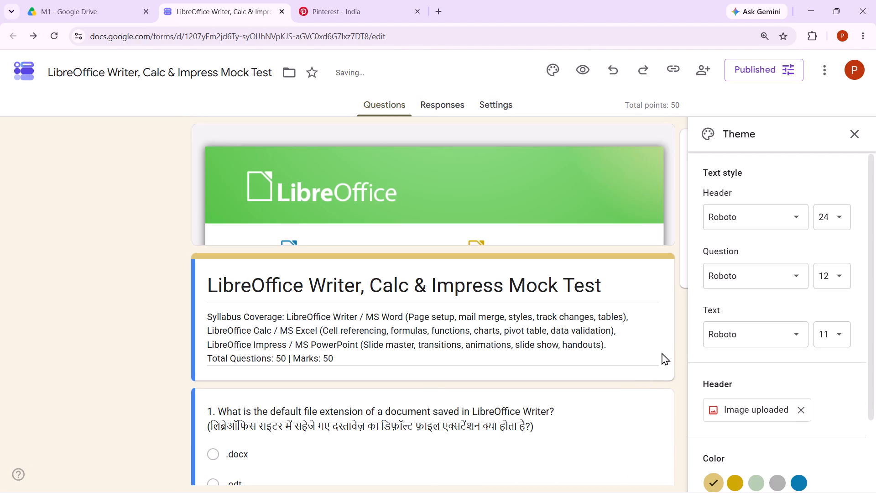
Set the form's theme color to custom green #4bc13e and close the theme settings.
{"action": "scroll", "coordinate": [727, 421], "scroll_direction": "down", "scroll_amount": 3}
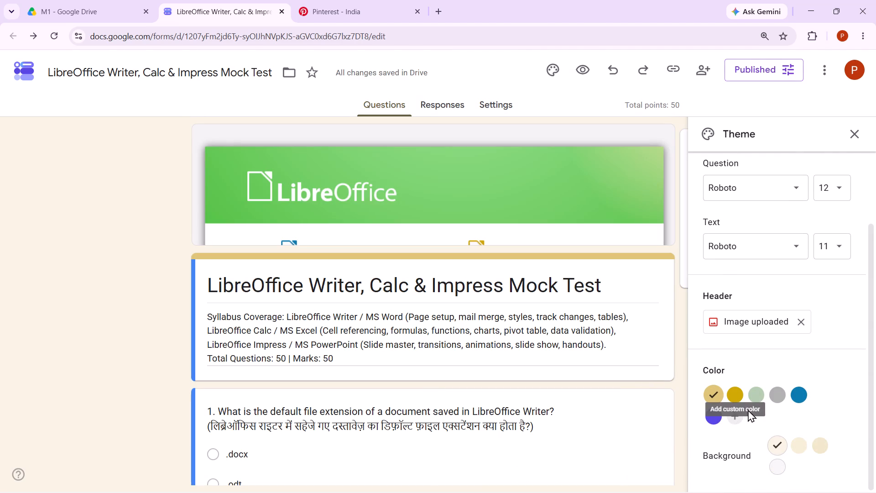
{"action": "left_click", "coordinate": [752, 399]}
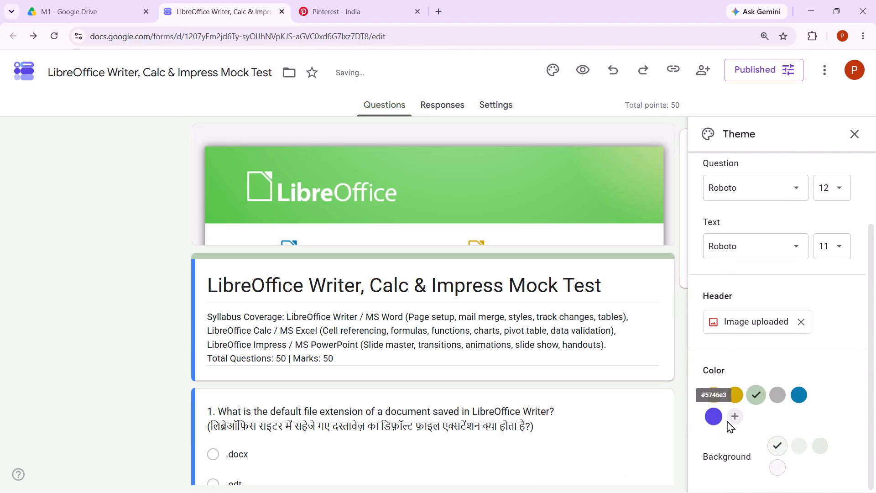
{"action": "left_click", "coordinate": [732, 417]}
{"action": "left_click", "coordinate": [777, 410]}
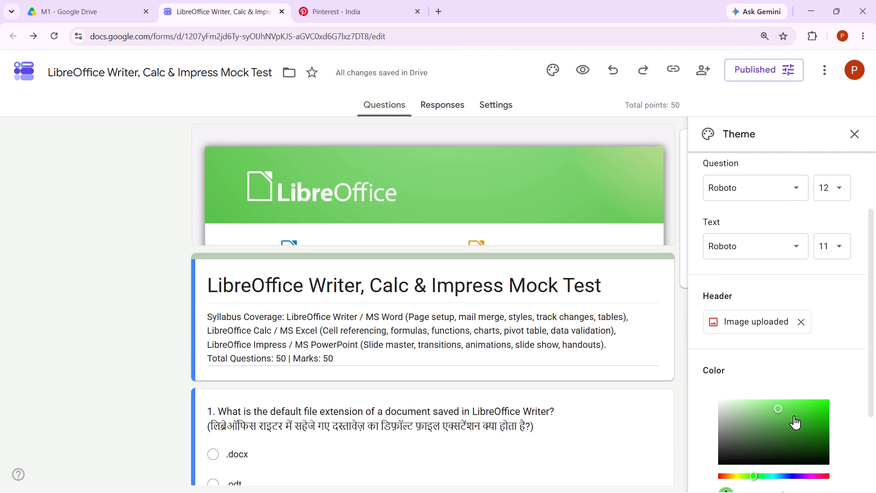
{"action": "left_click", "coordinate": [794, 415]}
{"action": "scroll", "coordinate": [824, 405], "scroll_direction": "down", "scroll_amount": 2}
{"action": "left_click", "coordinate": [819, 397]}
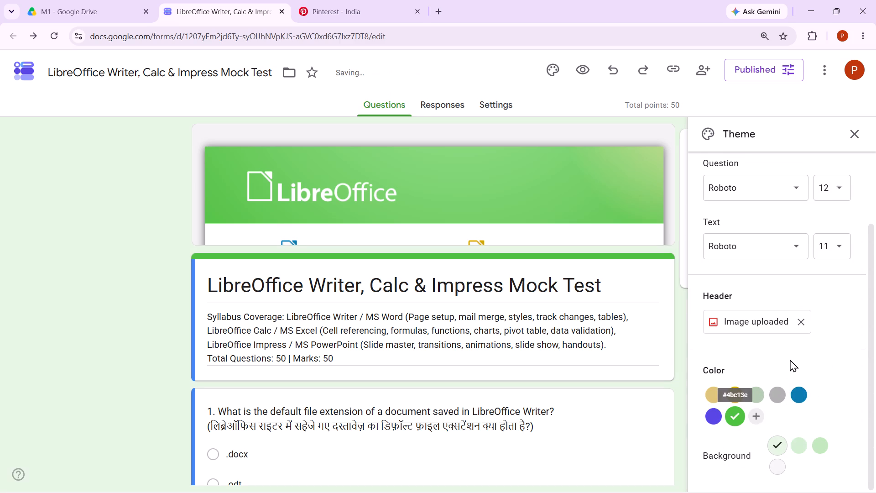
{"action": "left_click", "coordinate": [852, 131]}
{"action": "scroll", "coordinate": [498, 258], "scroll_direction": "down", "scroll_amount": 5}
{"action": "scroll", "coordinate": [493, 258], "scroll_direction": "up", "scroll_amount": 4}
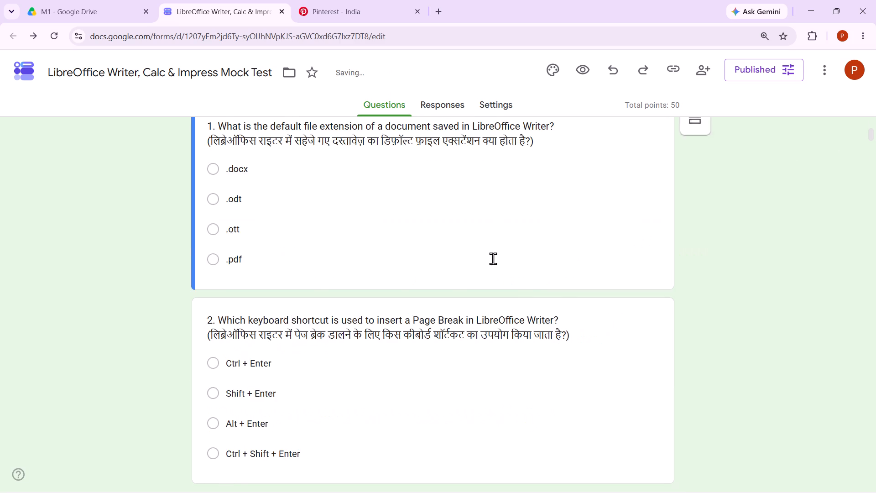
Copy the shortened responder link of the LibreOffice Writer, Calc & Impress Mock Test form from its published options.
{"action": "scroll", "coordinate": [493, 258], "scroll_direction": "up", "scroll_amount": 2}
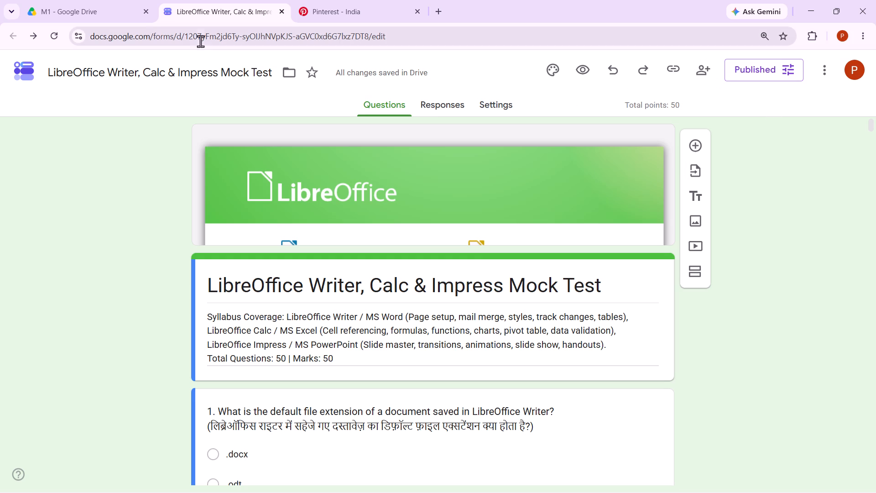
{"action": "left_click", "coordinate": [198, 68]}
{"action": "left_click", "coordinate": [725, 68]}
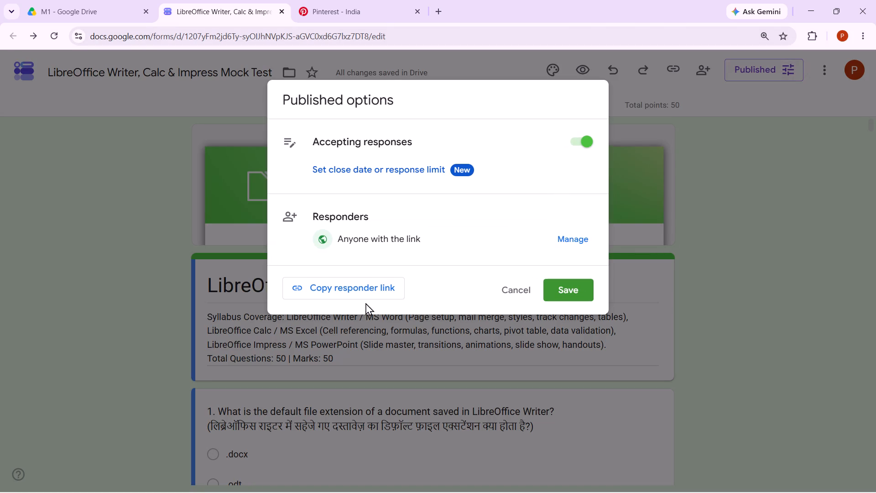
{"action": "left_click", "coordinate": [519, 292]}
{"action": "left_click", "coordinate": [490, 110]}
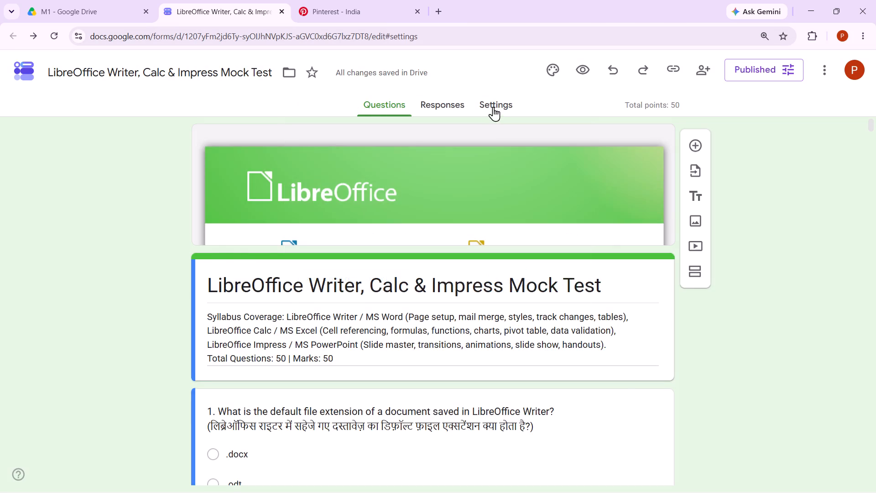
{"action": "left_click", "coordinate": [746, 59]}
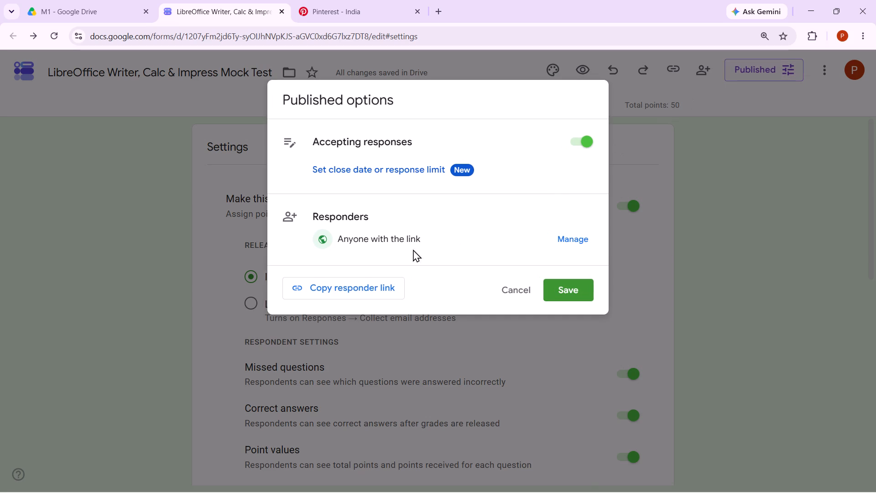
{"action": "left_click", "coordinate": [355, 281]}
{"action": "left_click", "coordinate": [308, 372]}
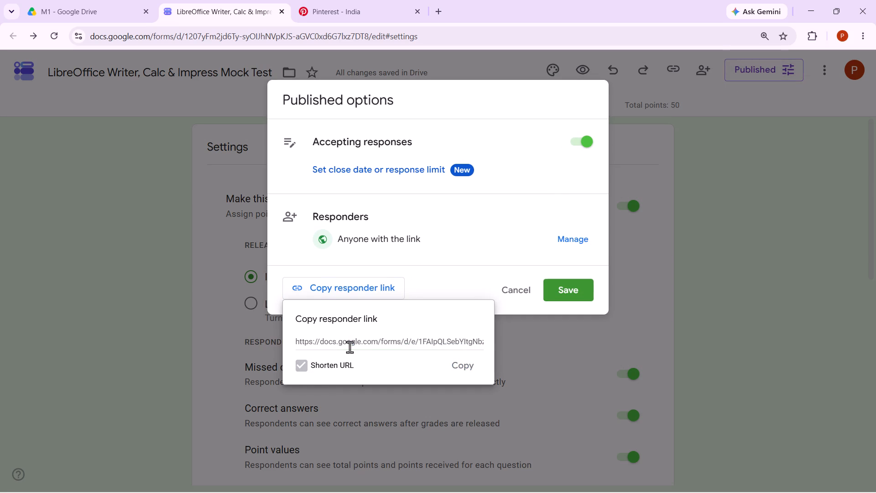
{"action": "left_click", "coordinate": [472, 371]}
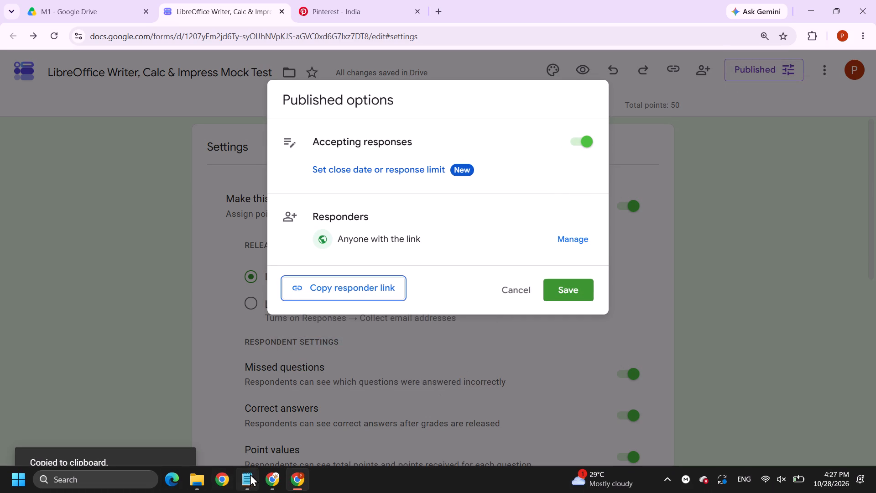
Paste the link into Notepad below the Digital Financial Tools entry, and save the form's published options in Chrome.
{"action": "left_click", "coordinate": [250, 474]}
{"action": "left_click", "coordinate": [364, 378]}
{"action": "key", "text": "Return"}
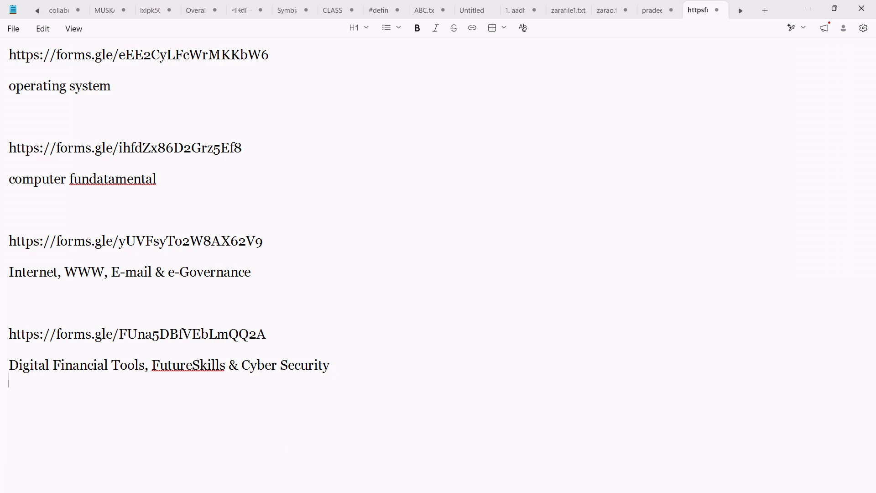
{"action": "key", "text": "Return"}
{"action": "key", "text": "Return"}
{"action": "key", "text": "ctrl+v"}
{"action": "key", "text": "alt+Tab"}
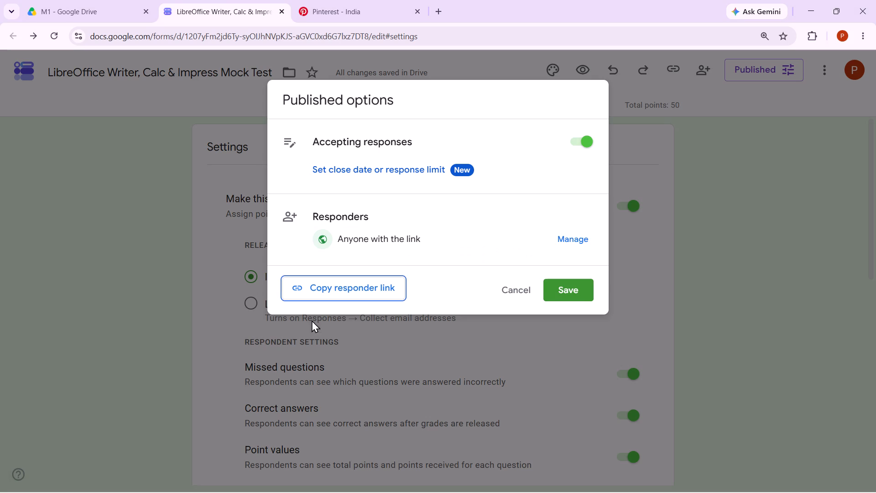
{"action": "left_click", "coordinate": [555, 291]}
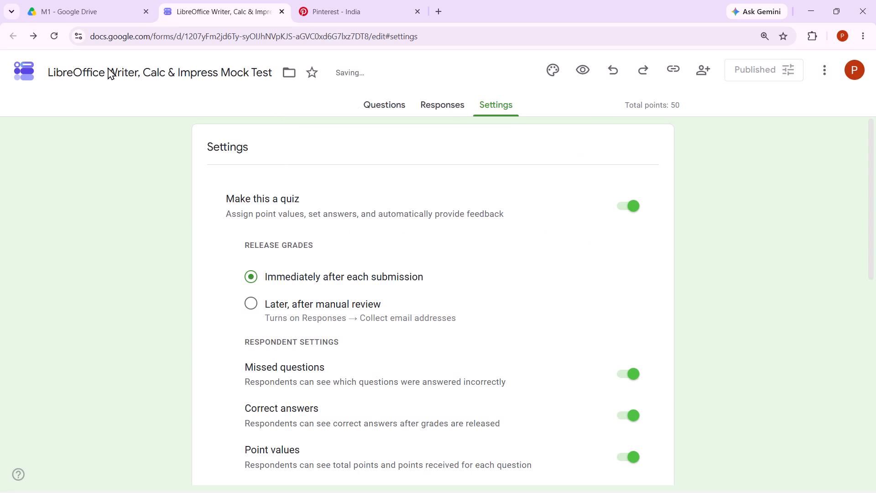
Copy the form title "LibreOffice Writer, Calc & Impress Mock Test" and paste it on a new line under its link in Notepad.
{"action": "left_click", "coordinate": [118, 60]}
{"action": "left_click", "coordinate": [125, 74]}
{"action": "key", "text": "ctrl+a"}
{"action": "key", "text": "ctrl+c"}
{"action": "scroll", "coordinate": [314, 294], "scroll_direction": "down", "scroll_amount": 4}
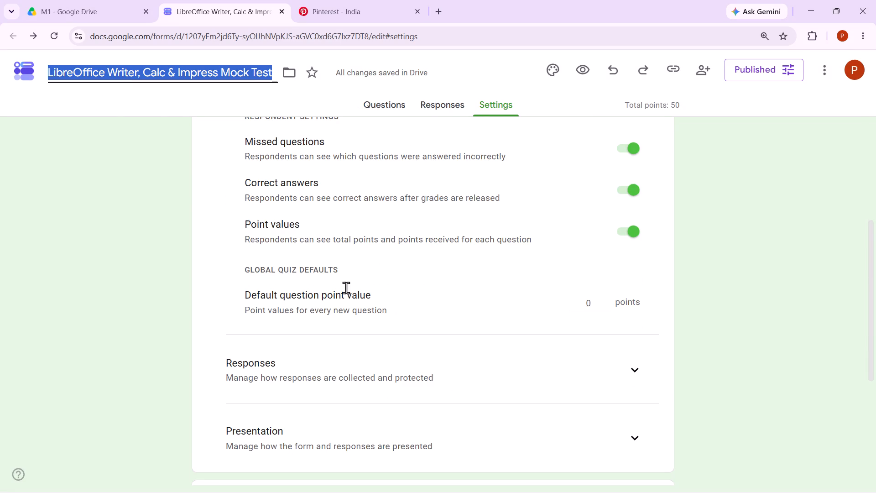
{"action": "left_click", "coordinate": [355, 93]}
{"action": "left_click", "coordinate": [372, 101]}
{"action": "scroll", "coordinate": [411, 230], "scroll_direction": "down", "scroll_amount": 12}
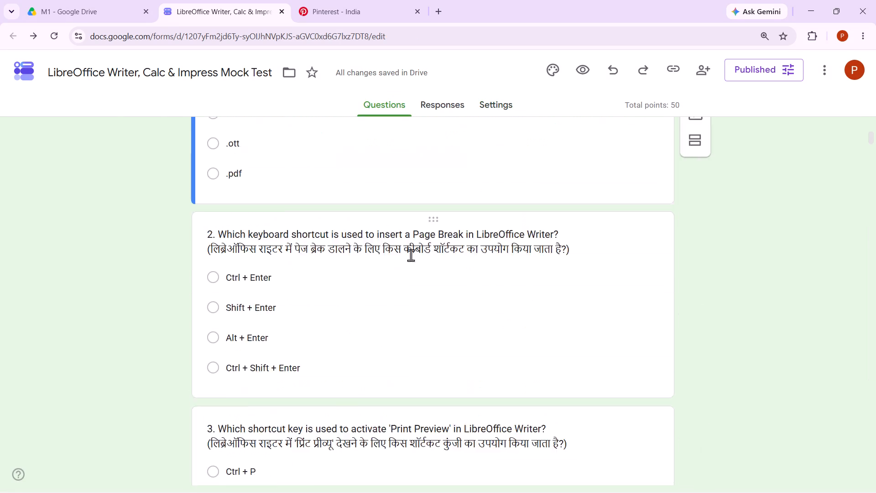
{"action": "scroll", "coordinate": [411, 255], "scroll_direction": "down", "scroll_amount": 11}
{"action": "scroll", "coordinate": [411, 255], "scroll_direction": "down", "scroll_amount": 12}
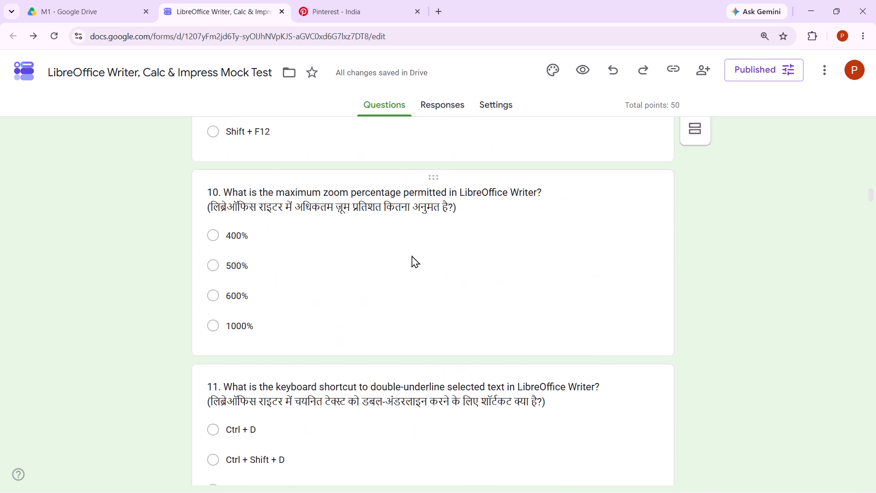
{"action": "key", "text": "alt+Tab"}
{"action": "scroll", "coordinate": [409, 257], "scroll_direction": "down", "scroll_amount": 5}
{"action": "left_click", "coordinate": [325, 413]}
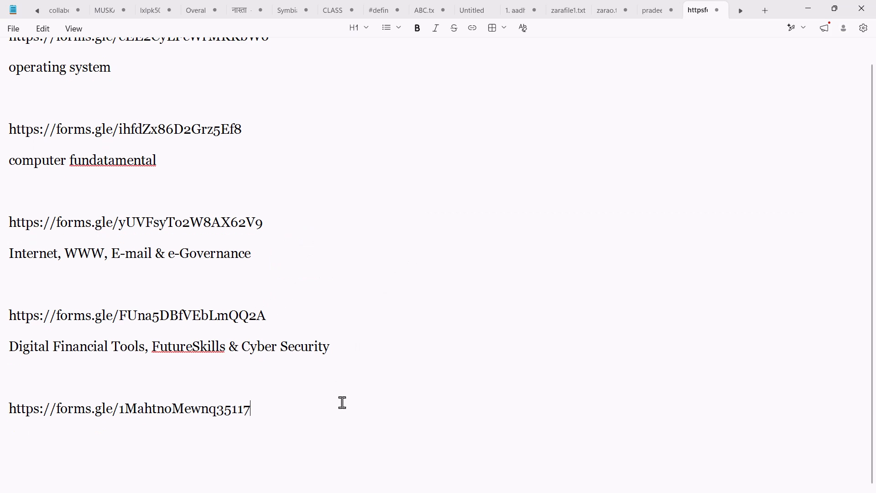
{"action": "key", "text": "Return"}
{"action": "key", "text": "Return"}
{"action": "key", "text": "ctrl+v"}
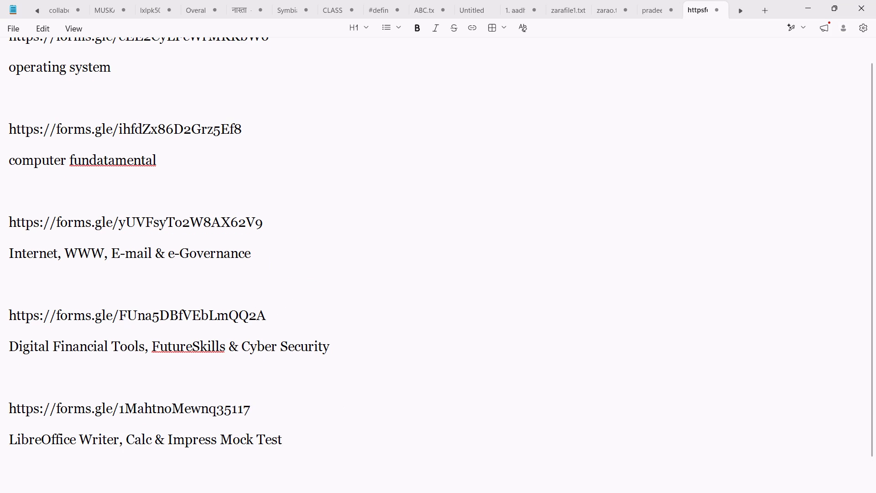
{"action": "scroll", "coordinate": [358, 314], "scroll_direction": "up", "scroll_amount": 9}
Close the LibreOffice form and Pinterest tabs in Chrome, keeping only the M1 Drive folder open.
{"action": "key", "text": "alt+Tab"}
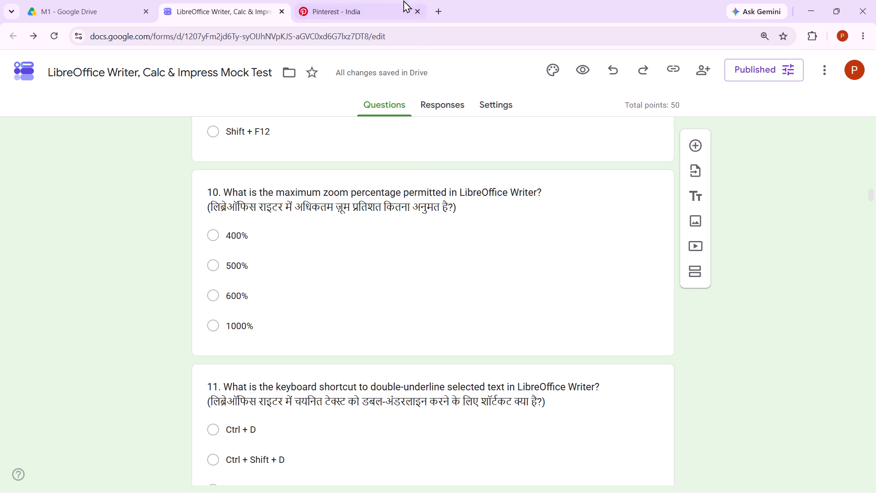
{"action": "left_click", "coordinate": [281, 8]}
{"action": "left_click", "coordinate": [281, 10]}
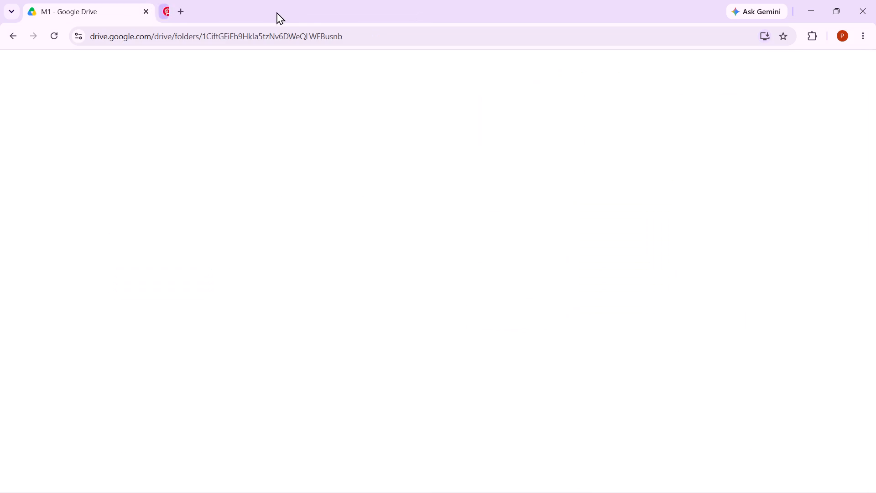
Search the computer for "word" and launch Microsoft Word.
{"action": "left_click", "coordinate": [118, 481]}
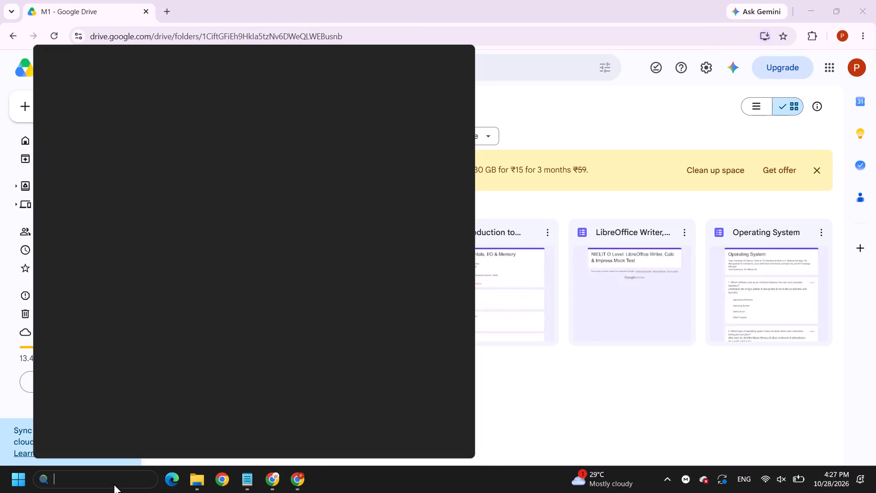
{"action": "type", "text": "word"}
{"action": "key", "text": "Return"}
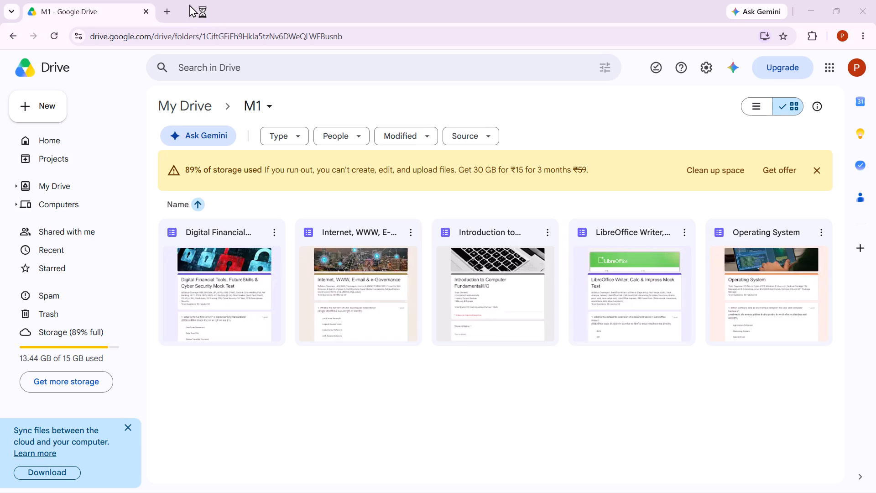
In the other Chrome window, open a new tab and close the Pinterest and NIELIT O Level syllabus tabs.
{"action": "key", "text": "alt+Tab"}
{"action": "key", "text": "alt+Tab"}
{"action": "key", "text": "alt+Tab"}
{"action": "key", "text": "alt+Tab"}
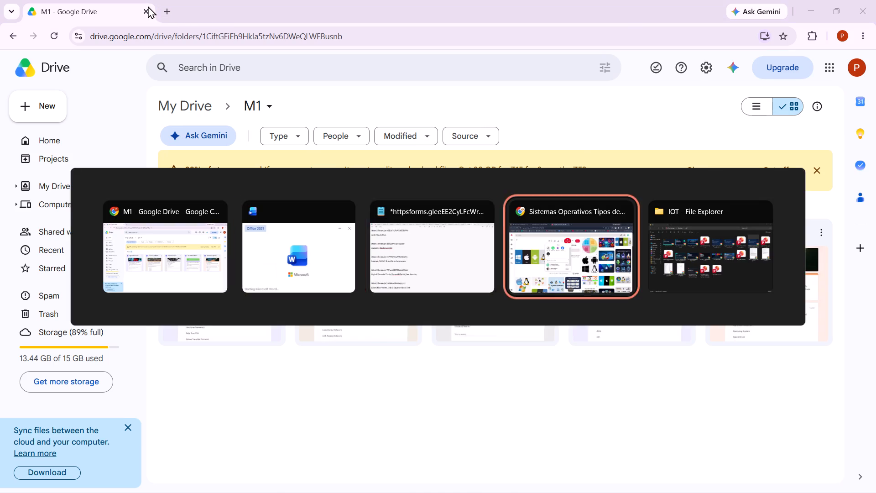
{"action": "left_click", "coordinate": [436, 8]}
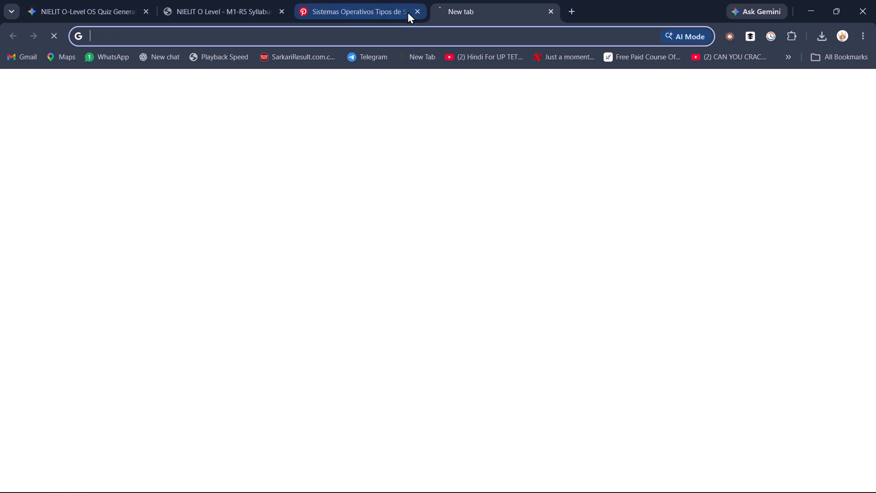
{"action": "left_click", "coordinate": [413, 11]}
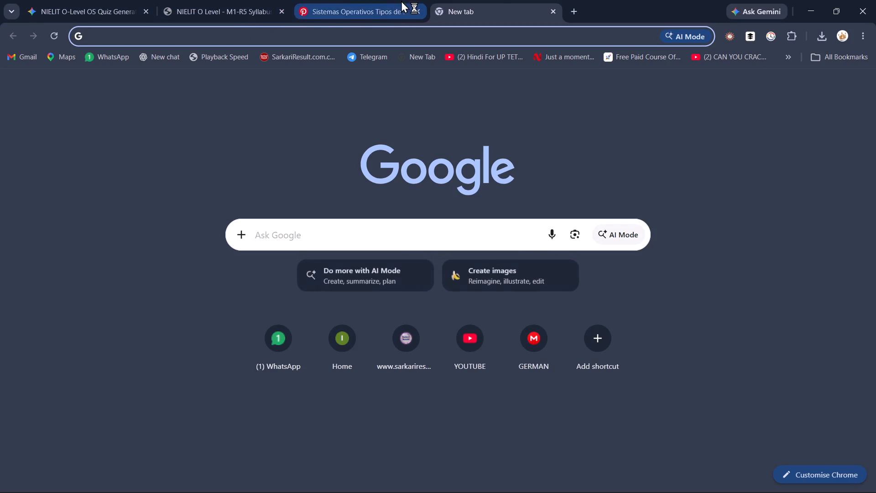
{"action": "left_click", "coordinate": [255, 10]}
{"action": "left_click", "coordinate": [283, 10]}
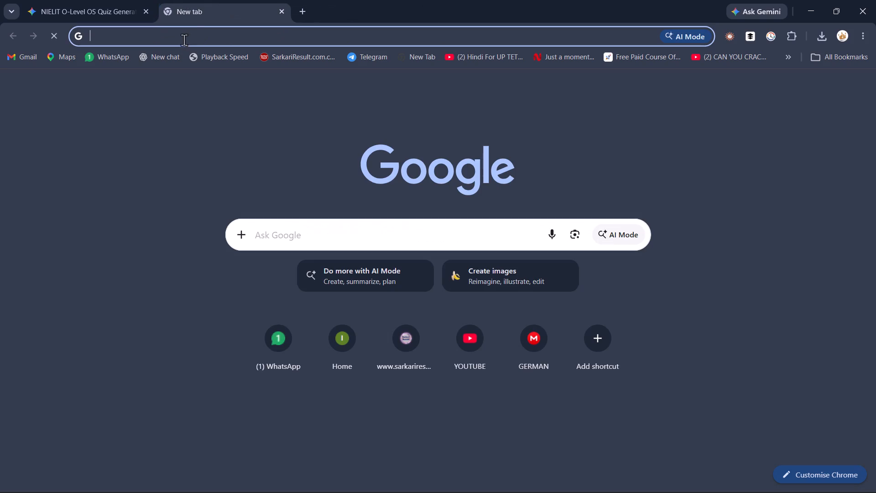
Search Google for "qr code generator" and open The QR Code Generator (TQRCG) website.
{"action": "left_click", "coordinate": [184, 35]}
{"action": "type", "text": "qe"}
{"action": "key", "text": "space"}
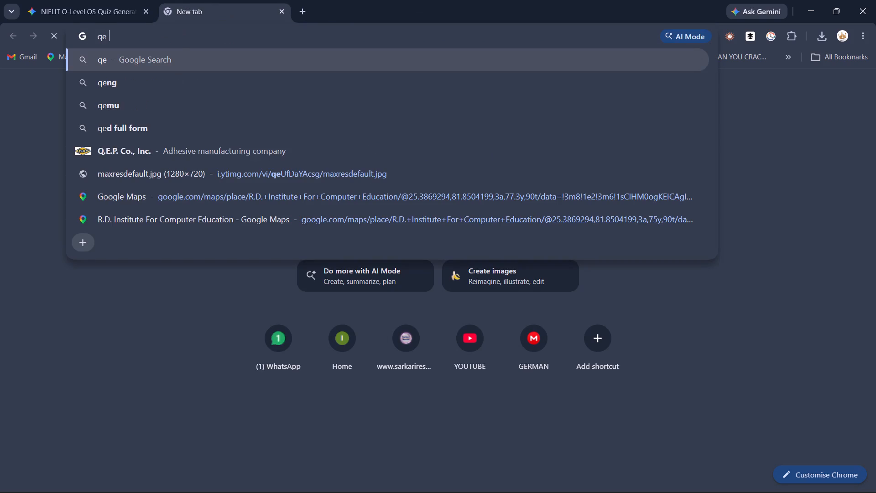
{"action": "key", "text": "BackSpace"}
{"action": "key", "text": "BackSpace"}
{"action": "type", "text": "r code"}
{"action": "key", "text": "space"}
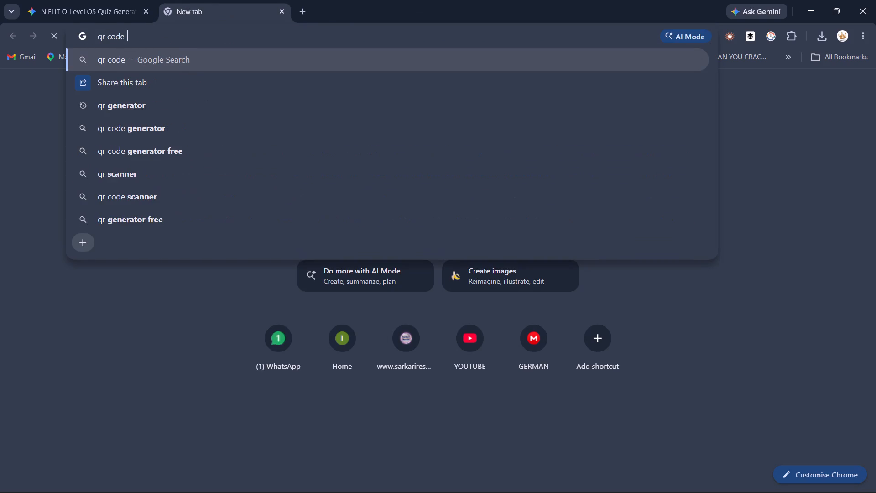
{"action": "key", "text": "Down"}
{"action": "key", "text": "Down"}
{"action": "key", "text": "Return"}
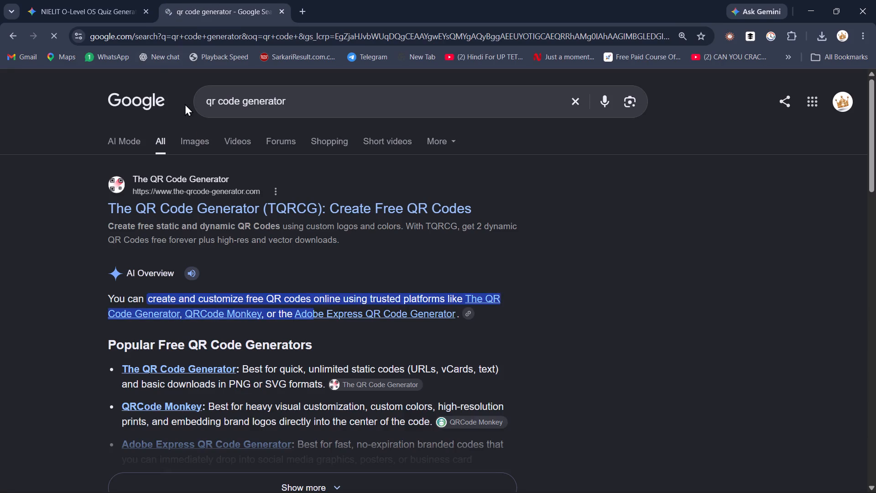
{"action": "scroll", "coordinate": [323, 299], "scroll_direction": "down", "scroll_amount": 6}
{"action": "scroll", "coordinate": [353, 300], "scroll_direction": "up", "scroll_amount": 4}
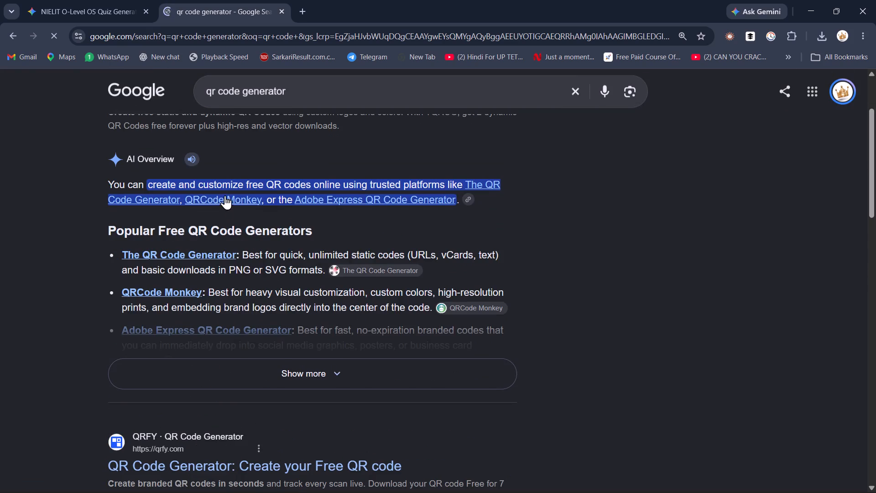
{"action": "scroll", "coordinate": [232, 183], "scroll_direction": "up", "scroll_amount": 4}
{"action": "left_click", "coordinate": [225, 191]}
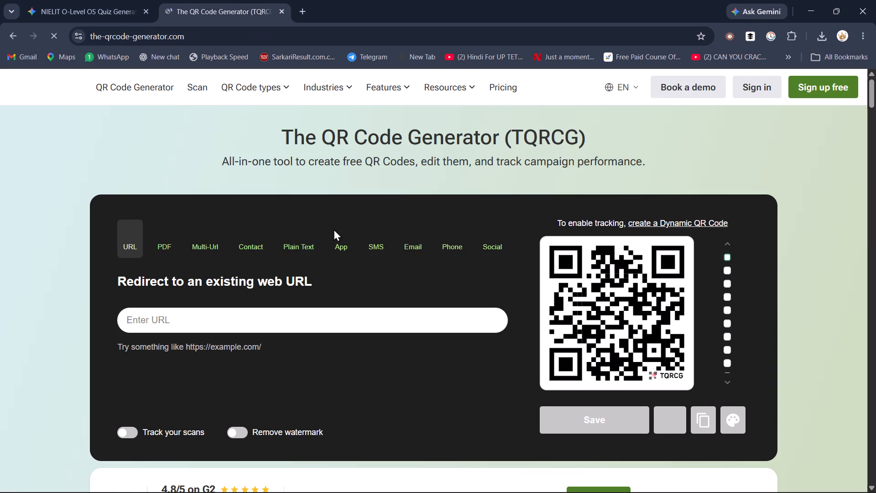
Copy the computer fundamental form's responder link from Notepad and return to the QR Code Generator page.
{"action": "key", "text": "alt+Tab"}
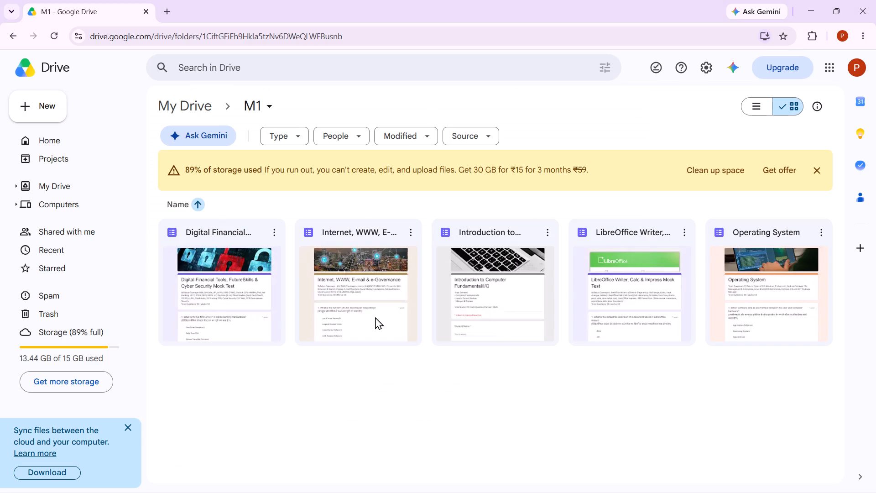
{"action": "key", "text": "alt+Tab"}
{"action": "key", "text": "alt+Tab"}
{"action": "left_click", "coordinate": [366, 209]}
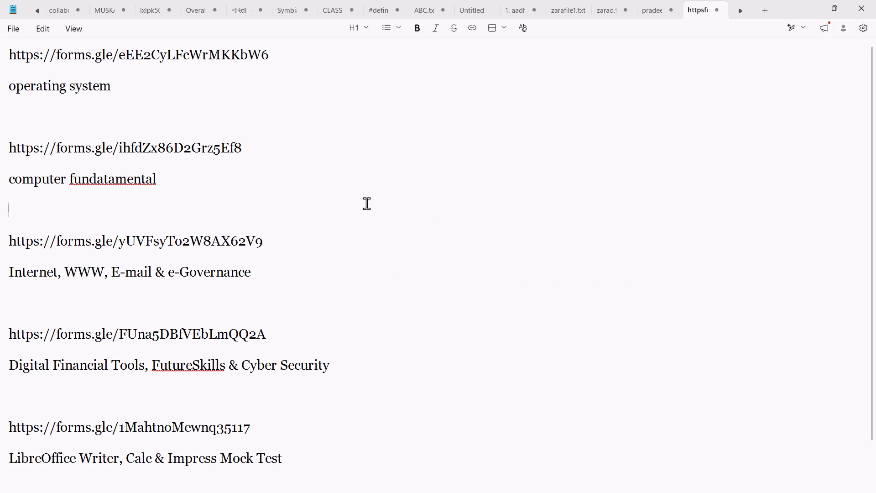
{"action": "scroll", "coordinate": [208, 151], "scroll_direction": "up", "scroll_amount": 5}
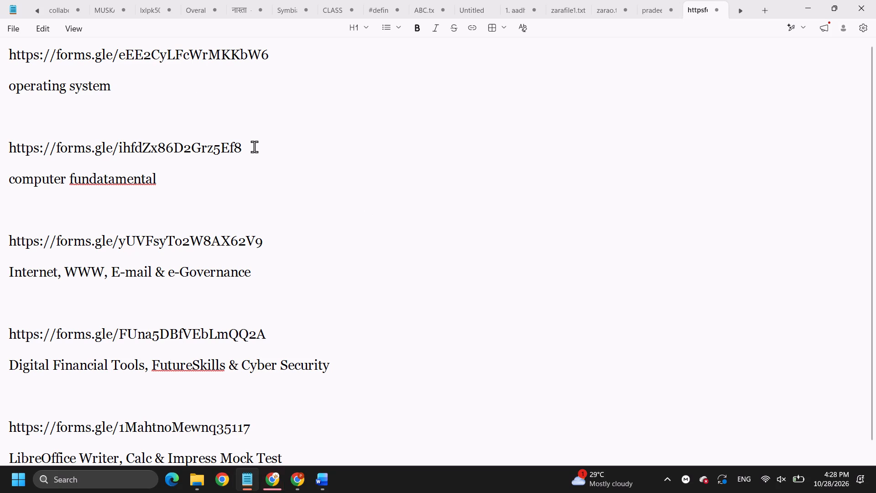
{"action": "left_click_drag", "start_coordinate": [254, 147], "coordinate": [9, 147]}
{"action": "key", "text": "ctrl+c"}
{"action": "key", "text": "alt+Tab"}
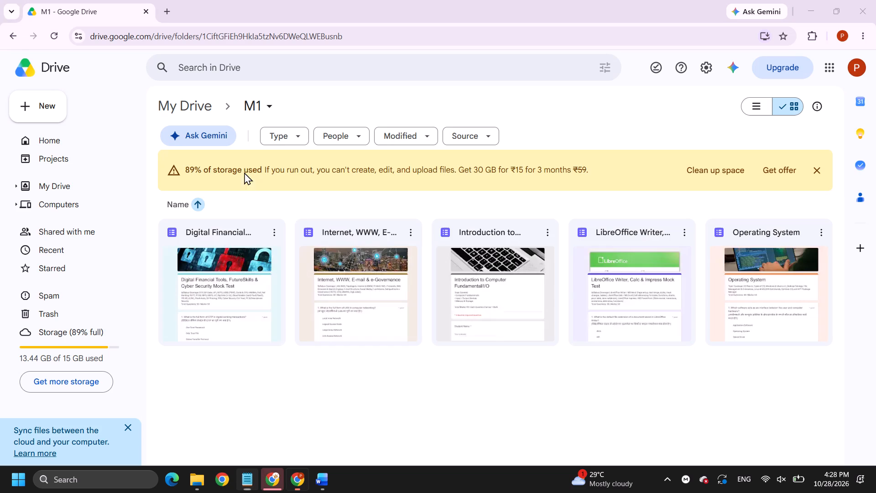
{"action": "key", "text": "alt+Tab"}
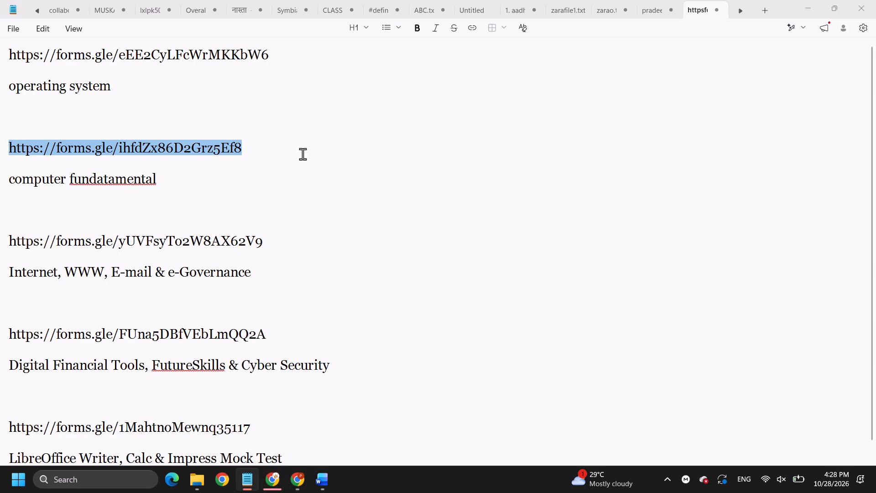